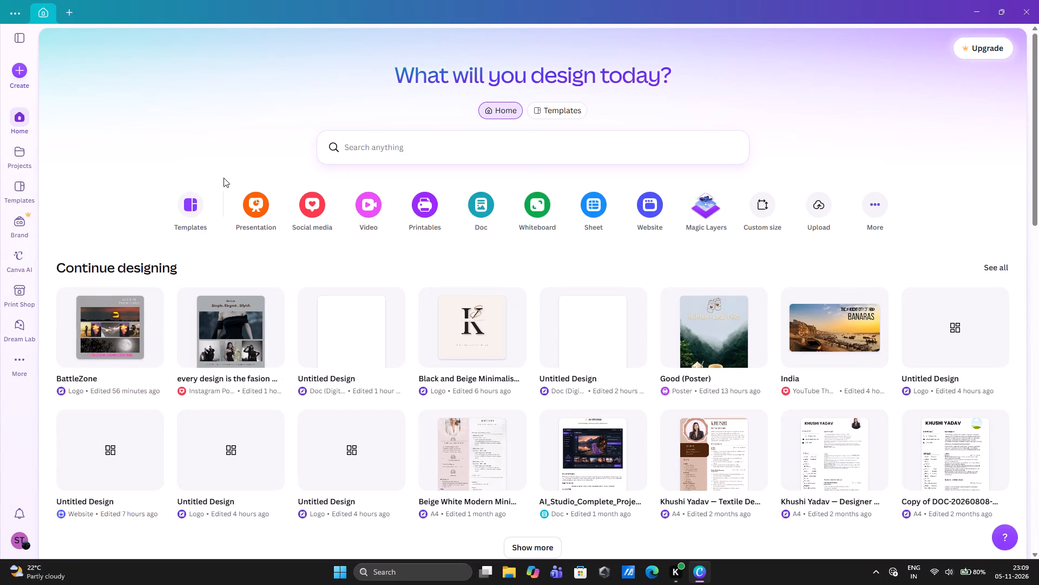
Browse the template gallery and preview the red Visual Diary photo Instagram post template.
click(200, 207)
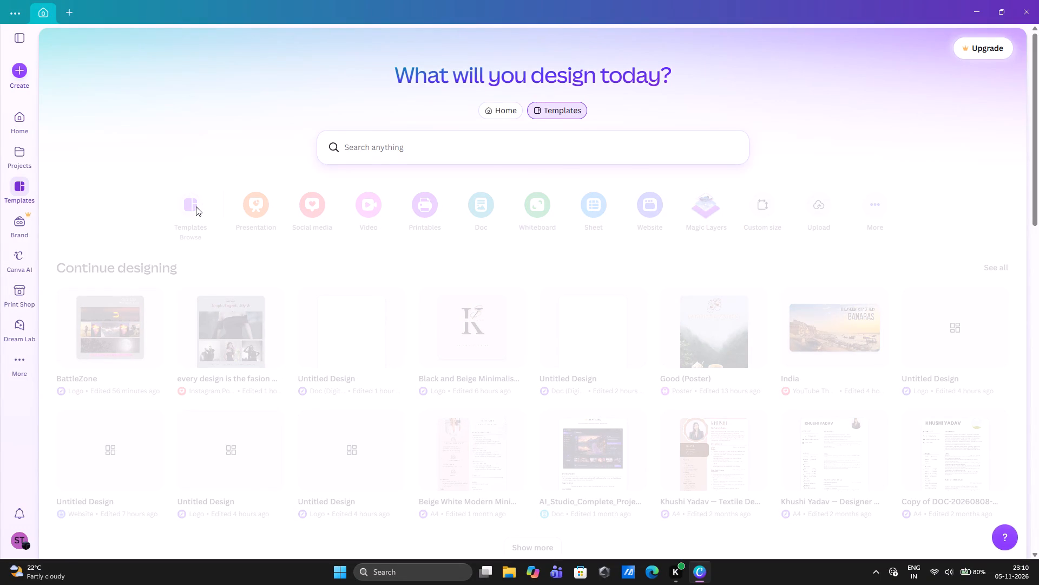
click(196, 206)
scroll(295, 310, down, 3)
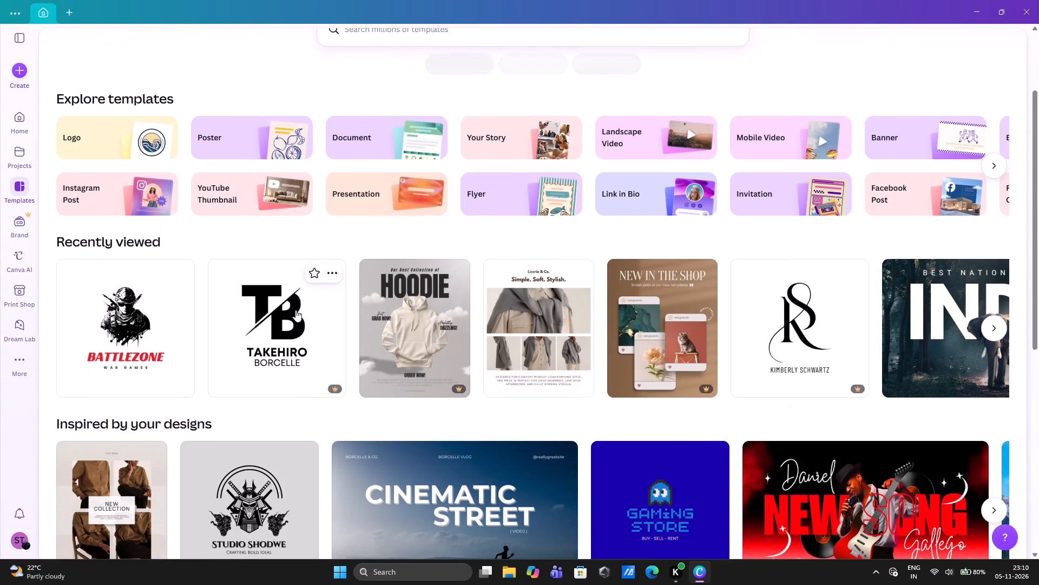
scroll(295, 310, down, 5)
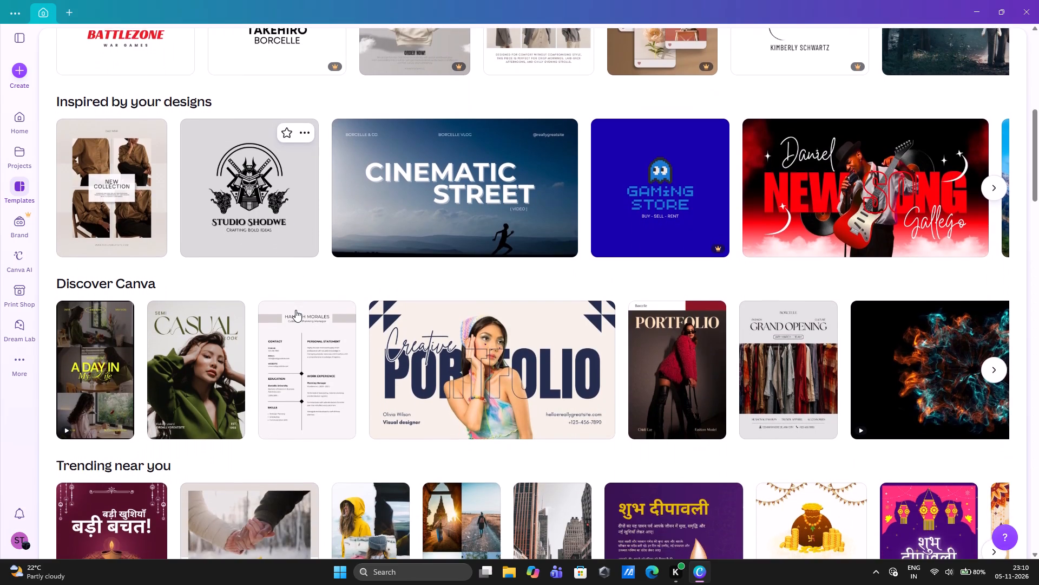
scroll(295, 310, down, 3)
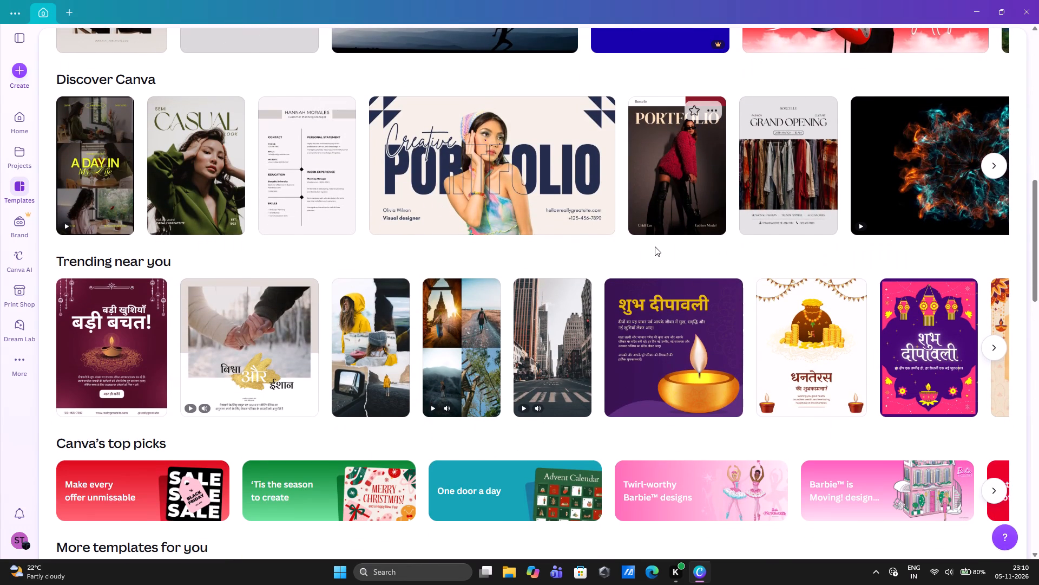
scroll(655, 246, down, 6)
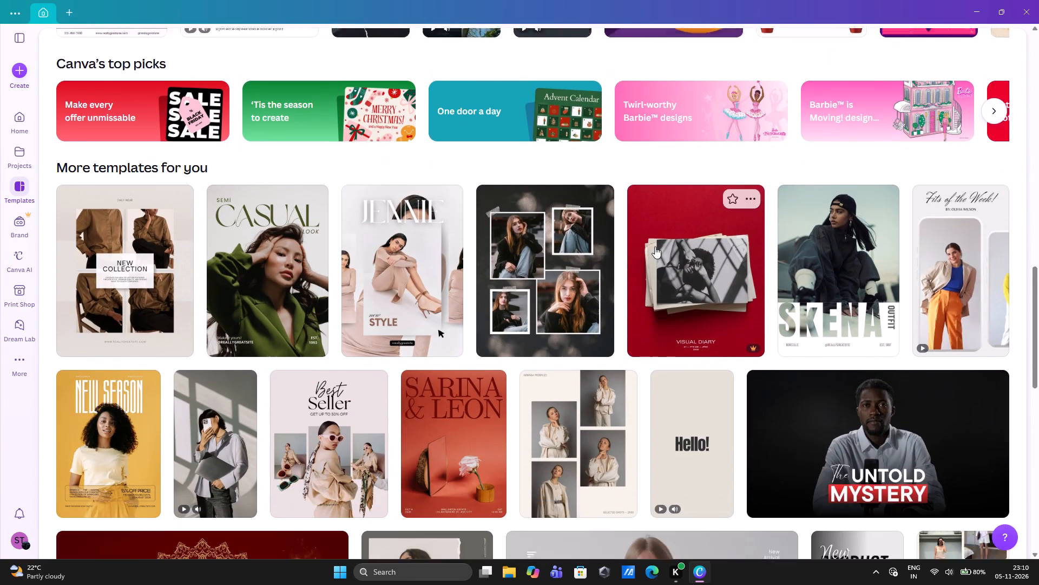
scroll(655, 246, down, 3)
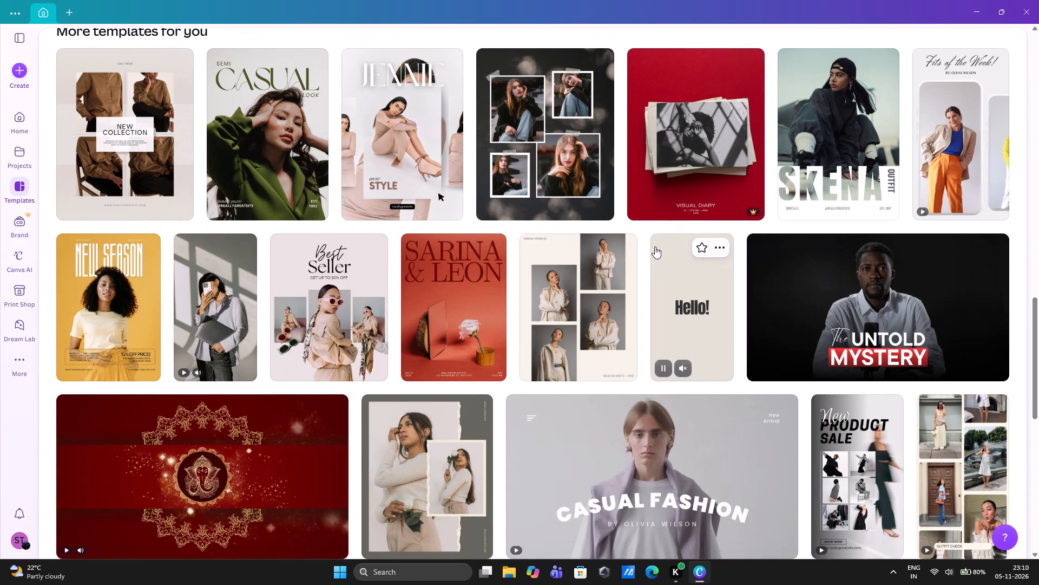
scroll(655, 246, down, 1)
scroll(655, 246, up, 1)
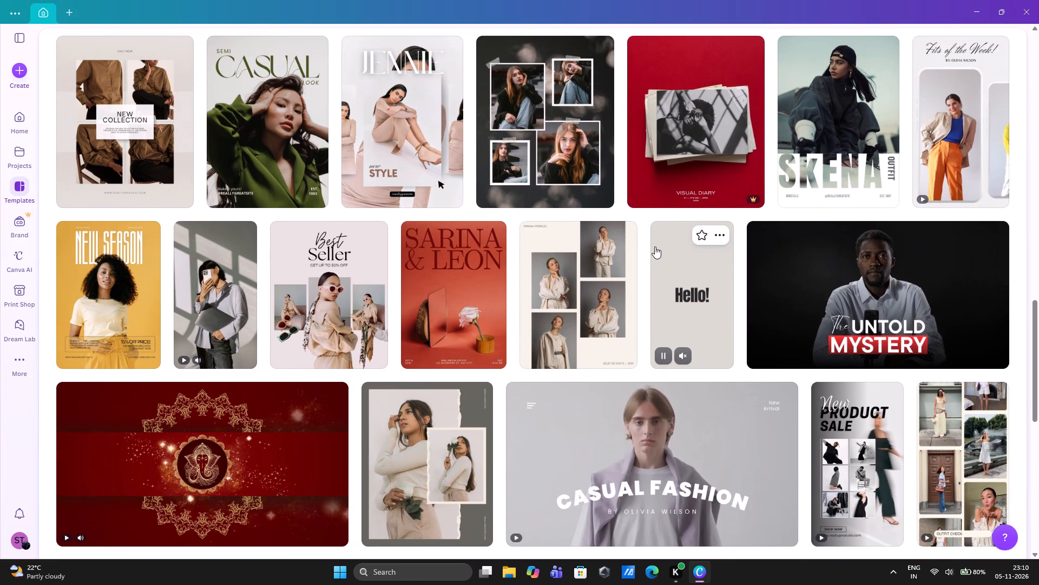
scroll(655, 246, up, 1)
click(692, 196)
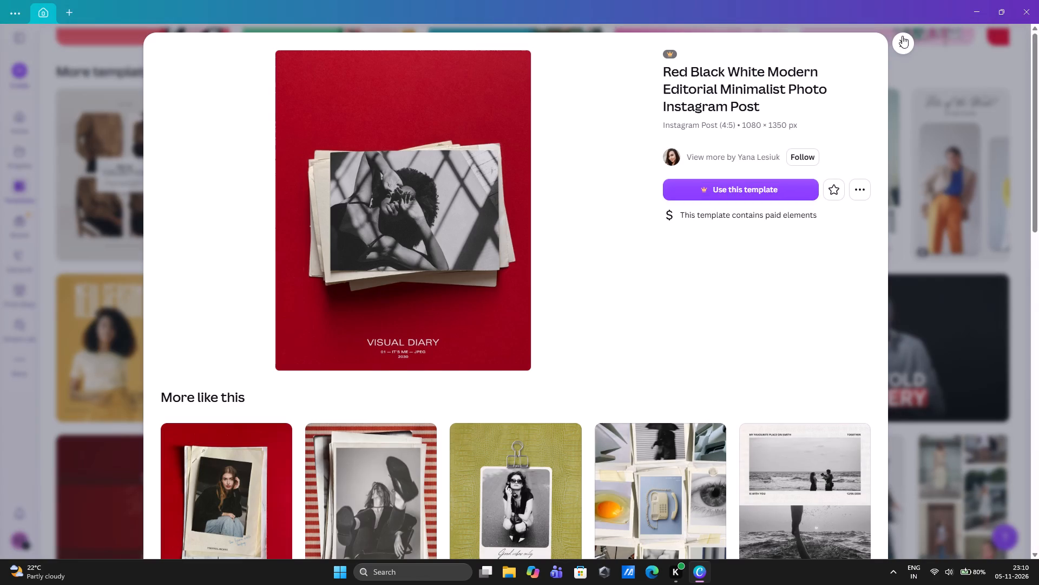
click(898, 44)
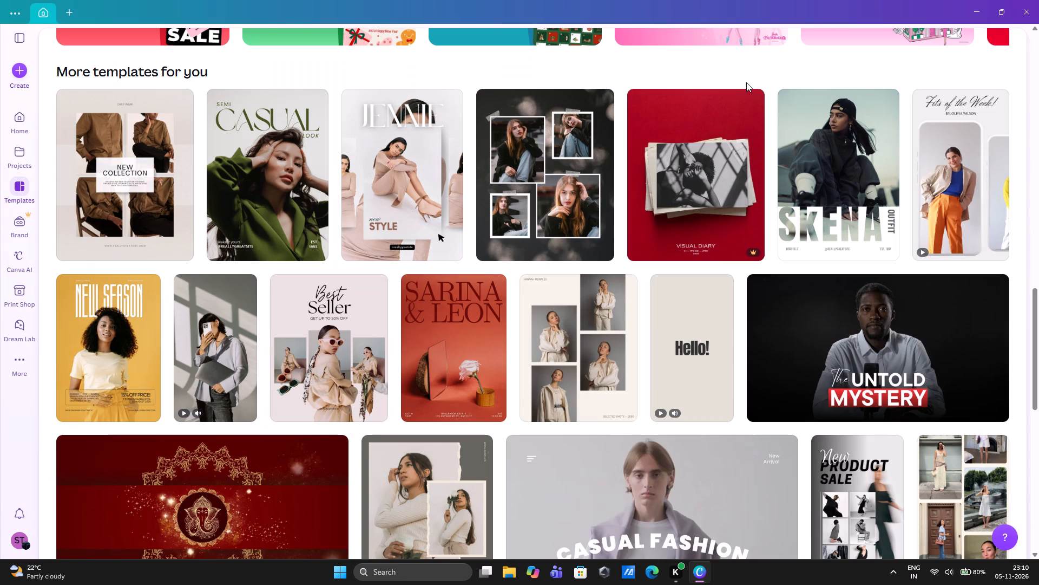
Look through the recommended templates for a suitable fashion cover design.
scroll(712, 177, down, 3)
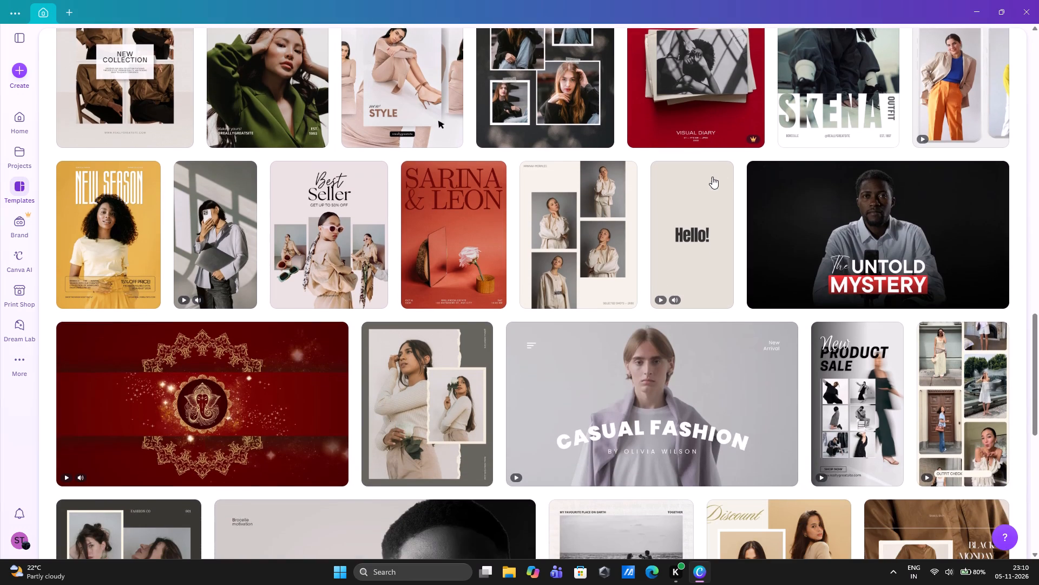
scroll(712, 177, down, 3)
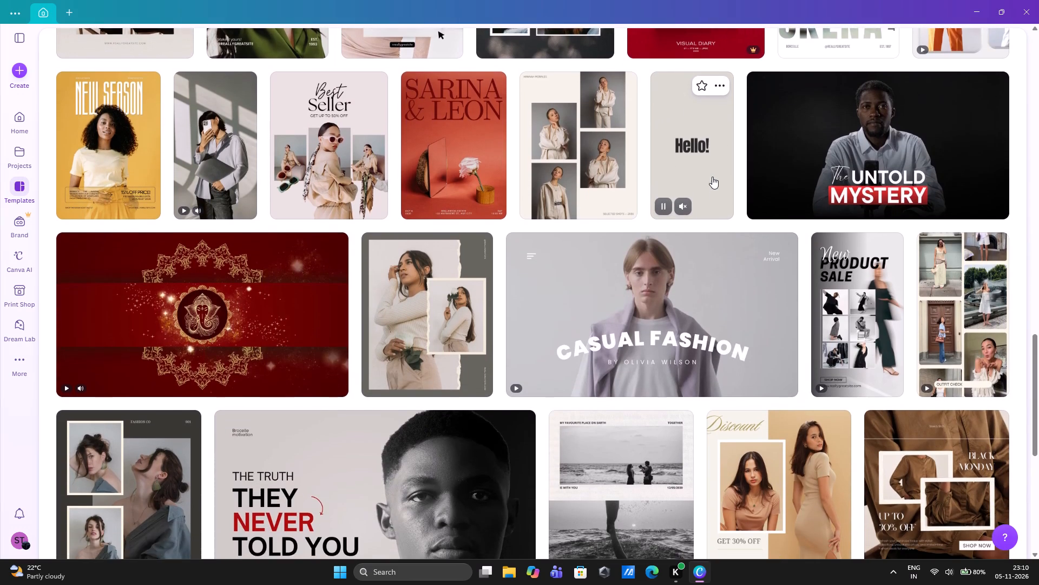
scroll(712, 177, down, 4)
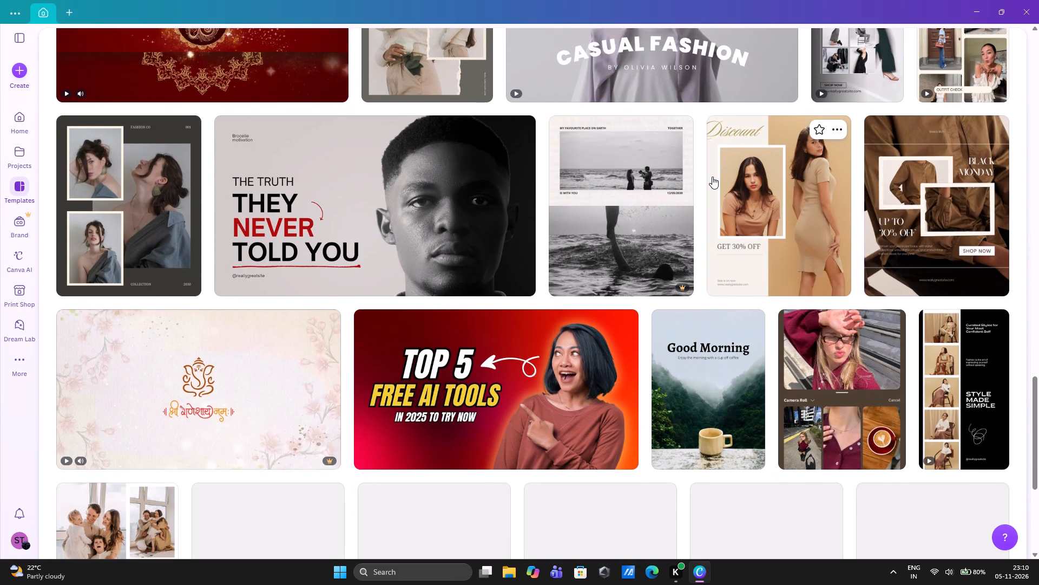
scroll(712, 177, down, 4)
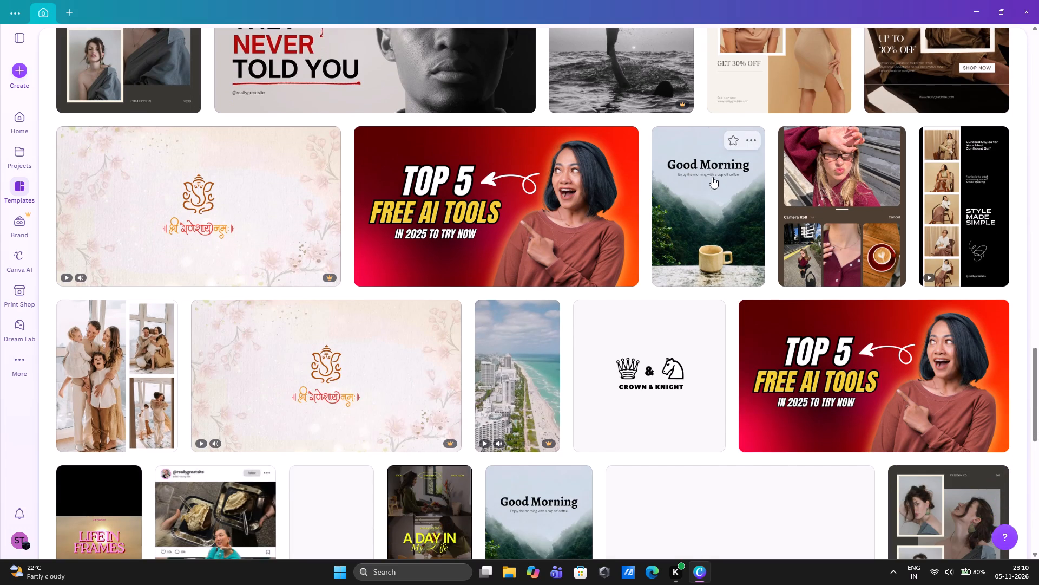
scroll(712, 177, down, 1)
scroll(704, 62, down, 1)
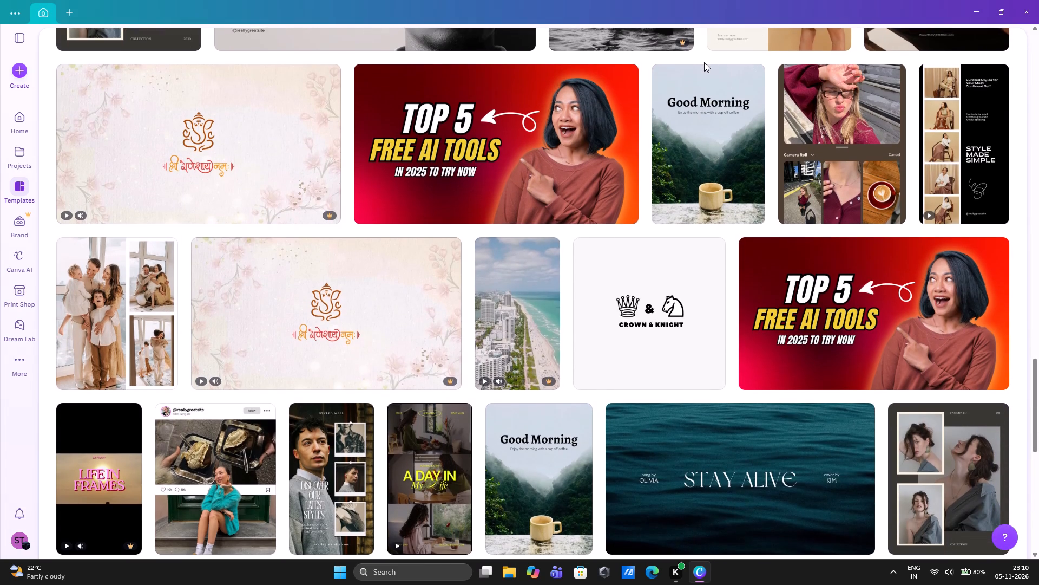
scroll(704, 62, down, 4)
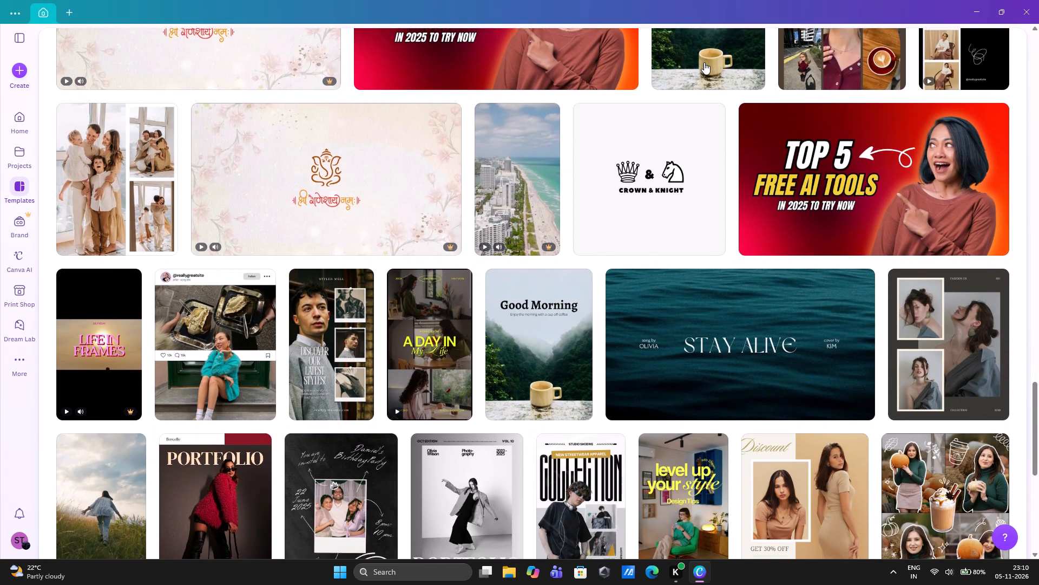
scroll(704, 62, down, 1)
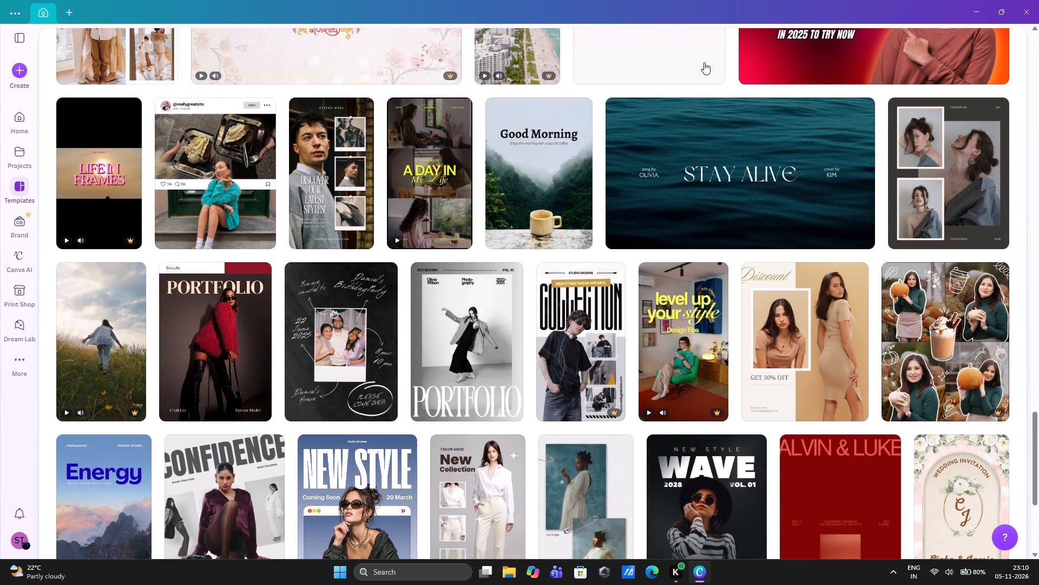
scroll(704, 62, down, 2)
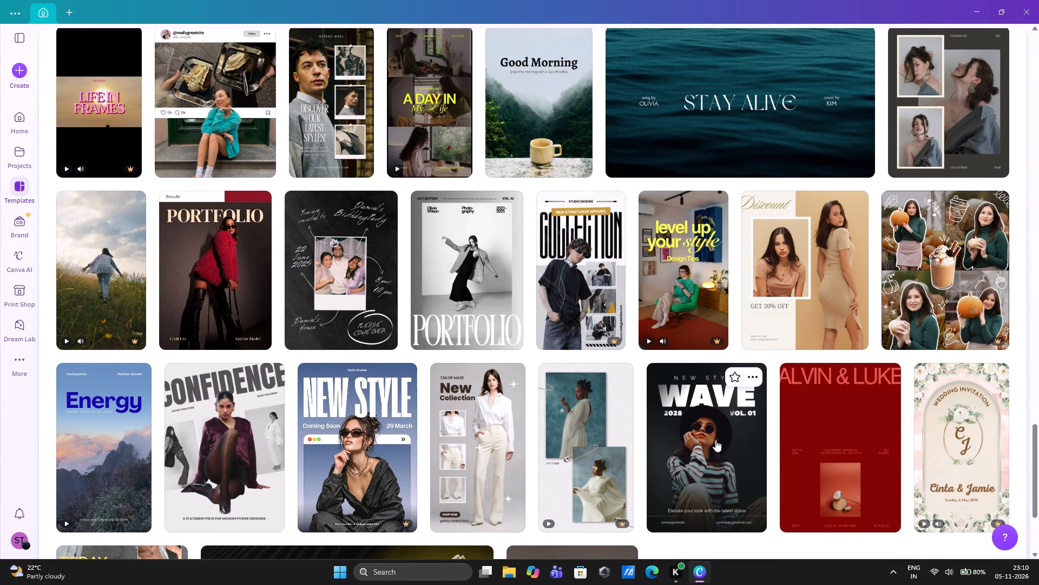
Open the Black White Simple New Fashion Style Cover Page Document template for customizing.
click(715, 440)
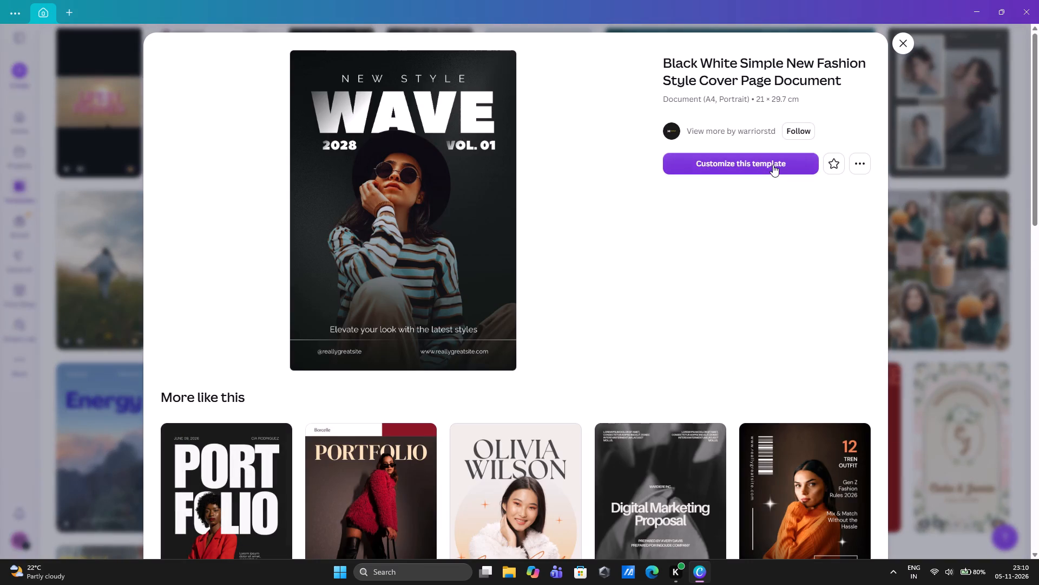
click(773, 165)
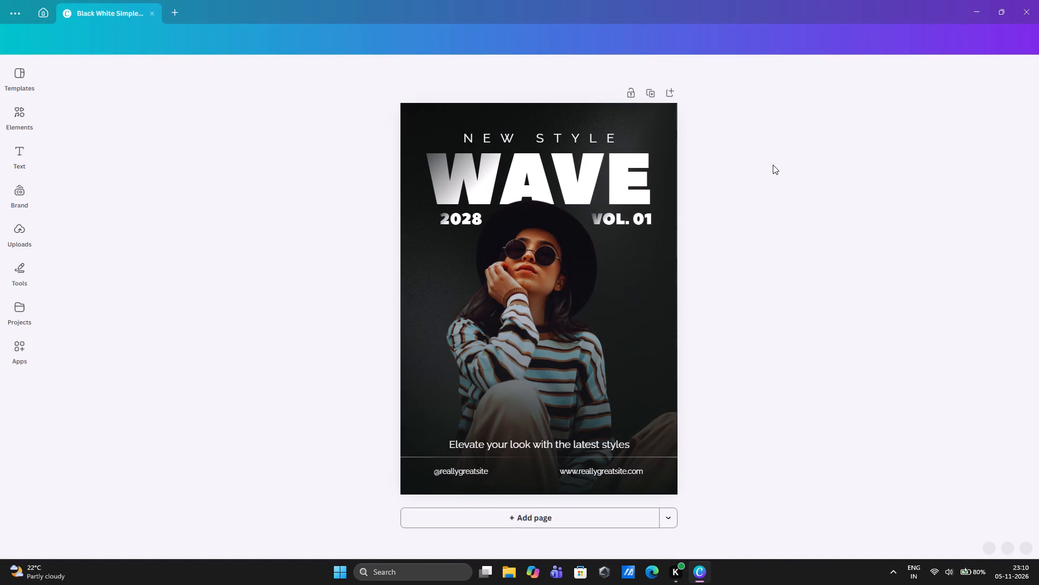
Replace the NEW STYLE line above the main title with MOON.
click(558, 183)
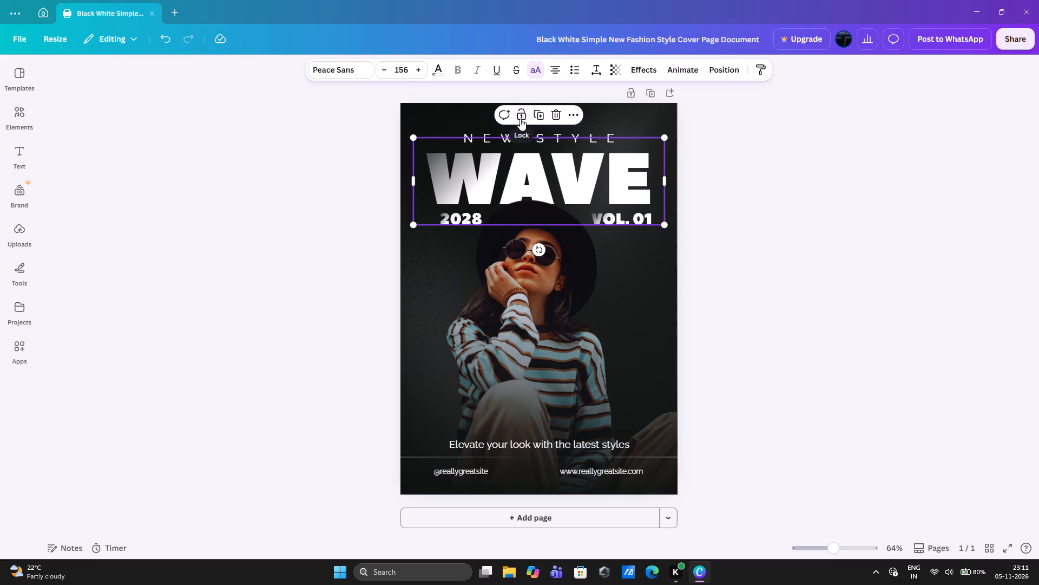
click(584, 128)
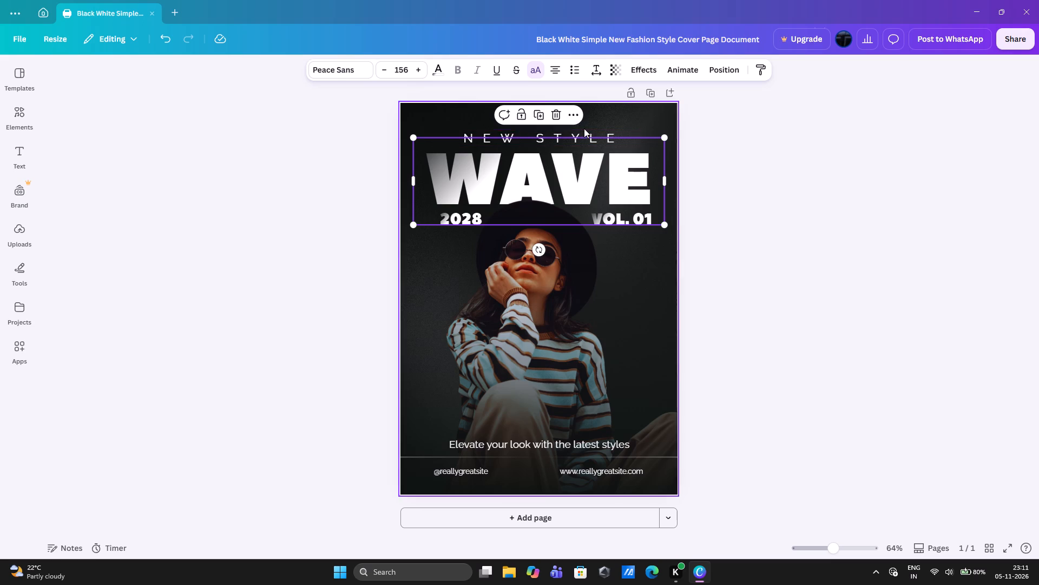
click(584, 132)
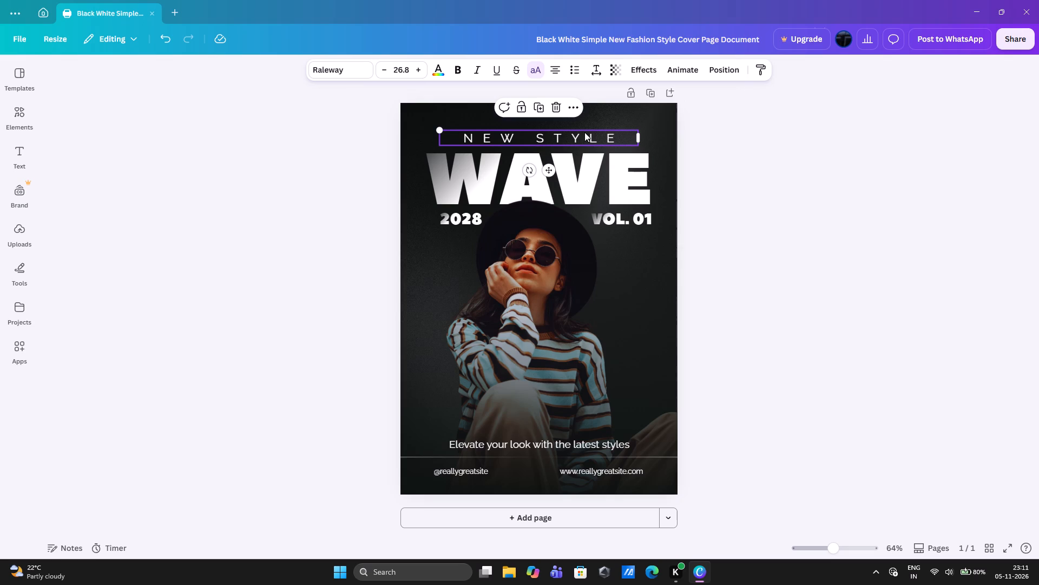
double_click(584, 132)
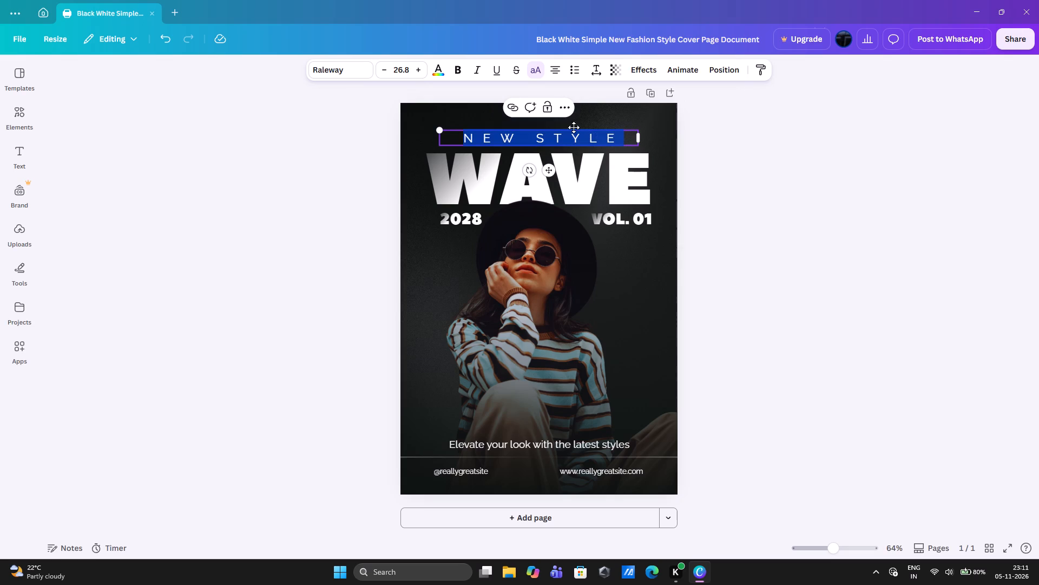
click(565, 108)
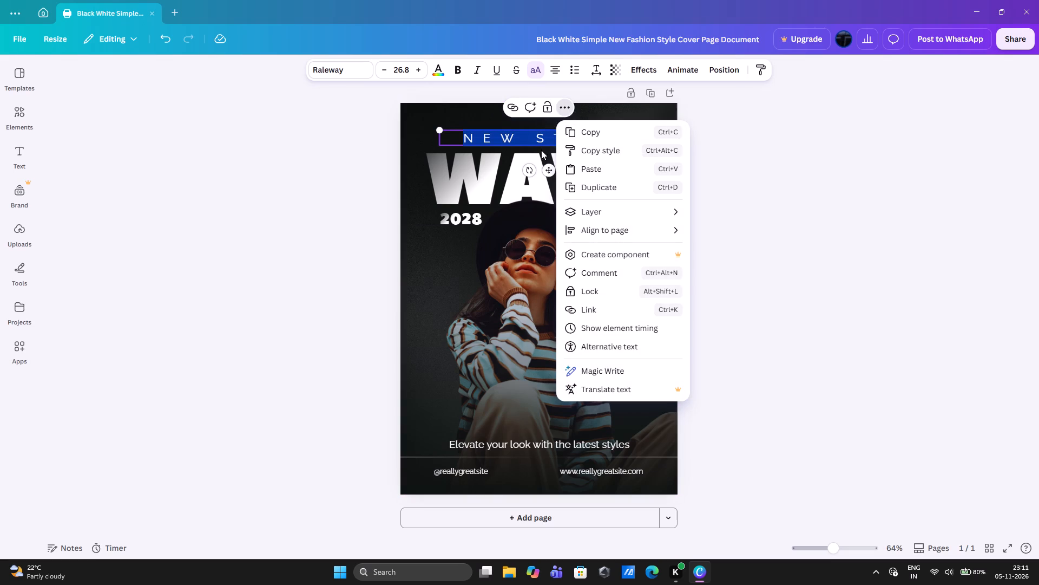
click(514, 135)
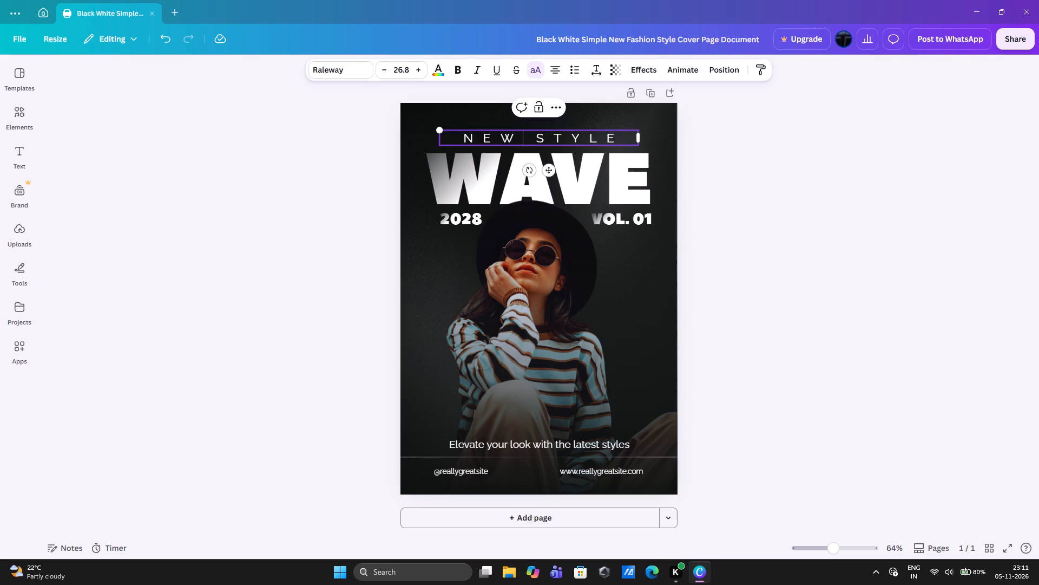
click(591, 140)
click(617, 138)
key(BackSpace)
key(BackSpace)
key(BackSpace)
key(BackSpace)
key(BackSpace)
key(BackSpace)
key(BackSpace)
key(BackSpace)
key(BackSpace)
key(BackSpace)
key(BackSpace)
key(BackSpace)
key(BackSpace)
key(BackSpace)
key(BackSpace)
key(BackSpace)
key(BackSpace)
key(BackSpace)
key(BackSpace)
key(BackSpace)
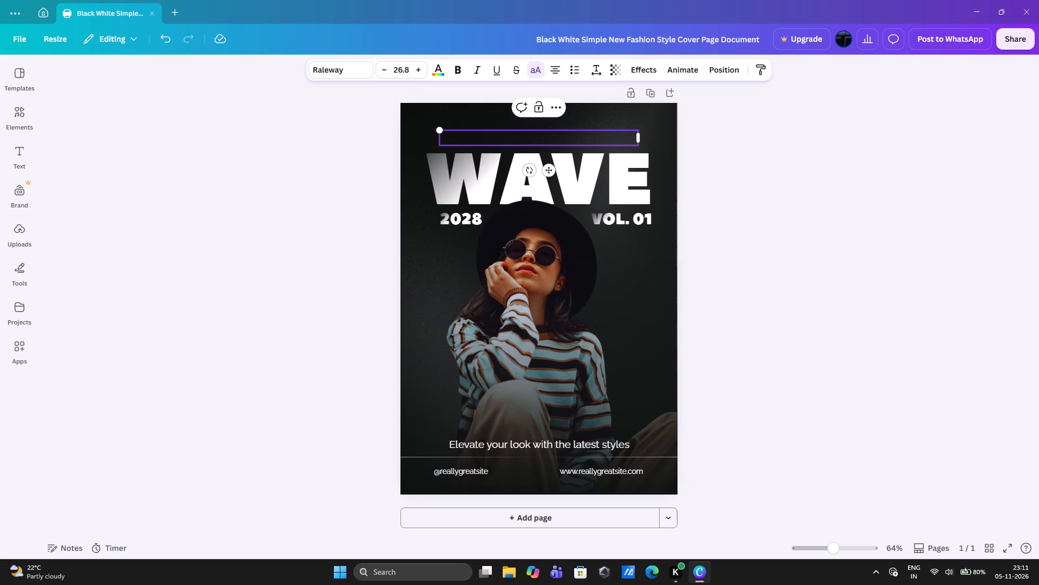
text(MP)
key(BackSpace)
text(OONN)
key(BackSpace)
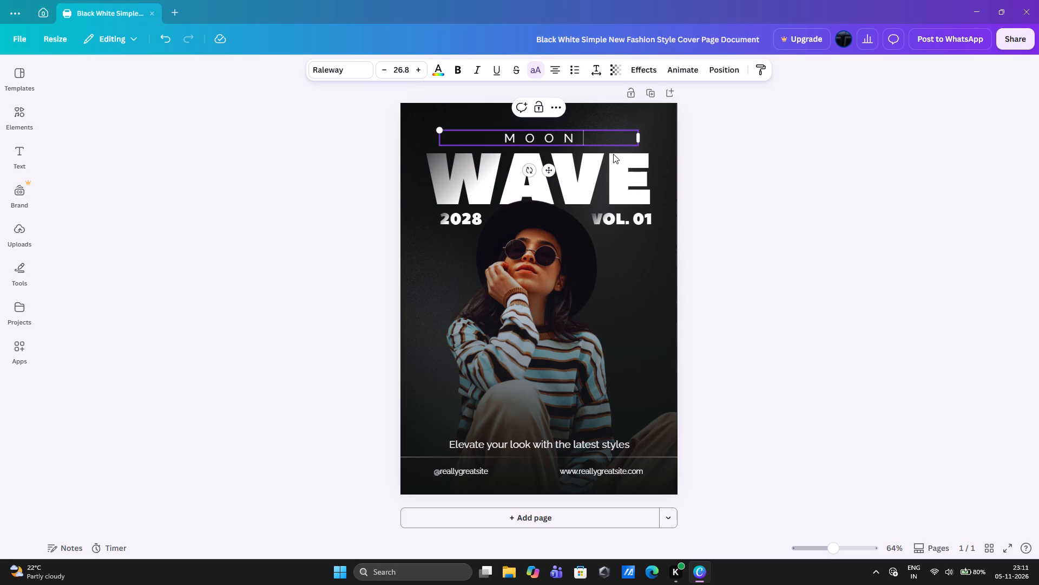
Replace the large WAVE title with ABHAY.
click(617, 163)
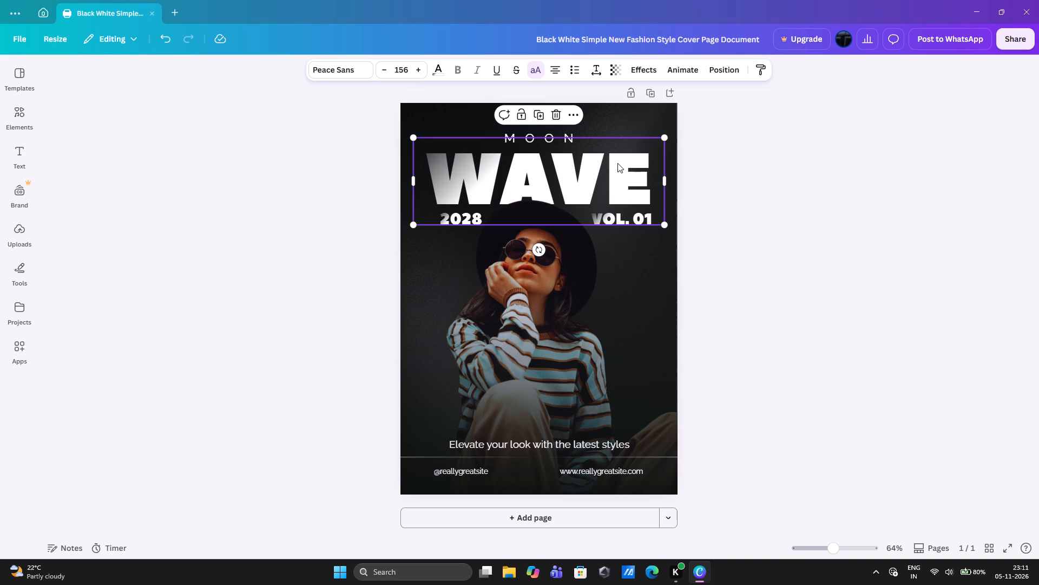
key(a)
double_click(628, 183)
key(a)
key(BackSpace)
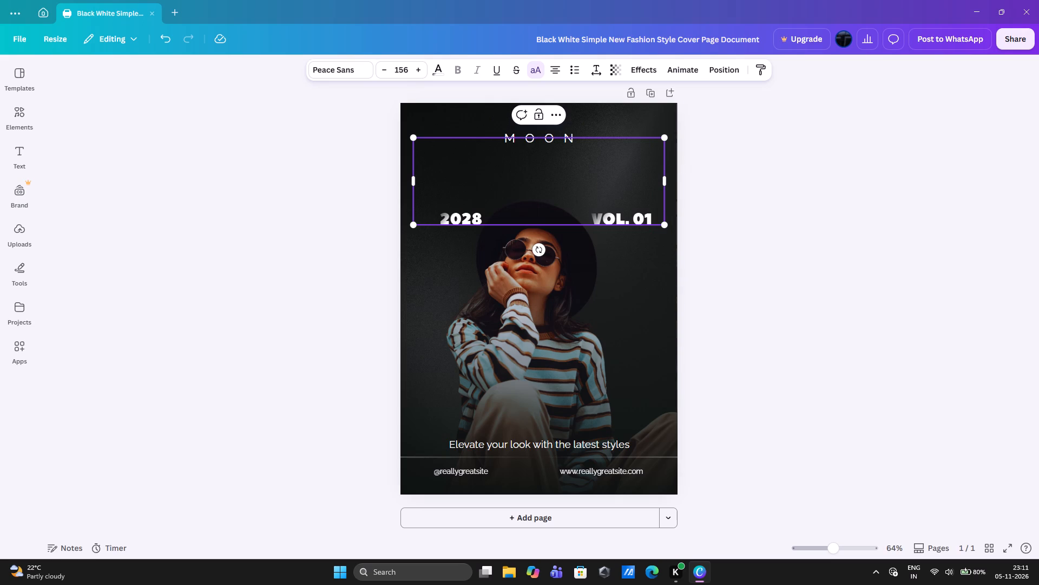
text(ABHAT)
key(BackSpace)
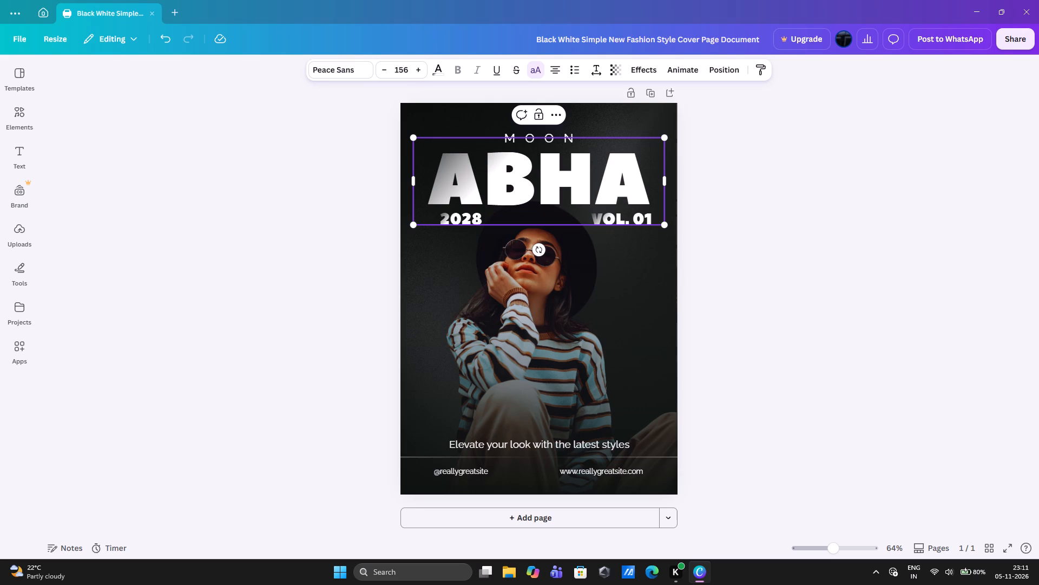
key(y)
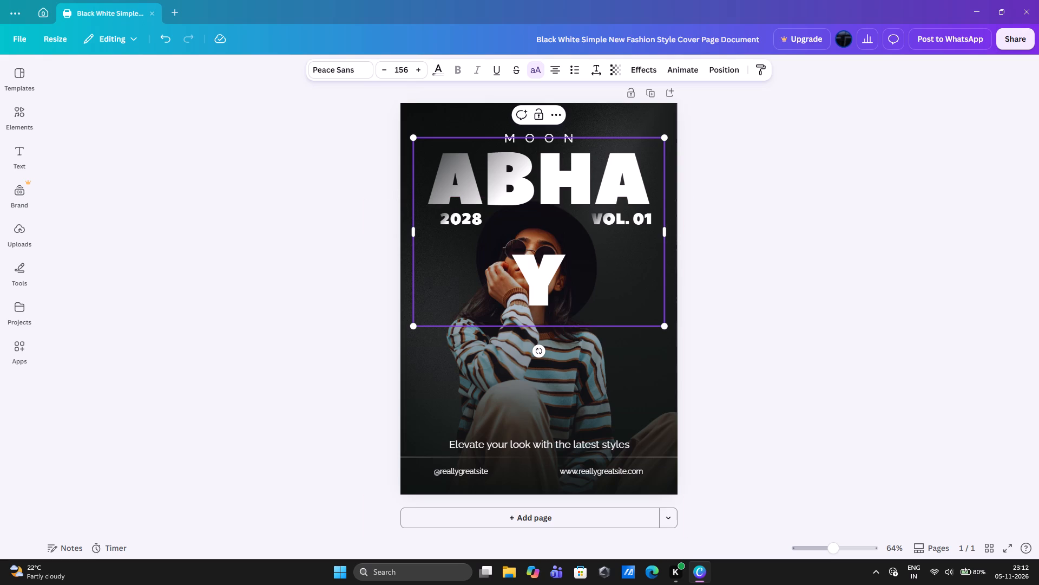
Shrink the ABHAY title to font size 95.5 and place it roughly centred beneath the MOON line.
drag(665, 326, 576, 242)
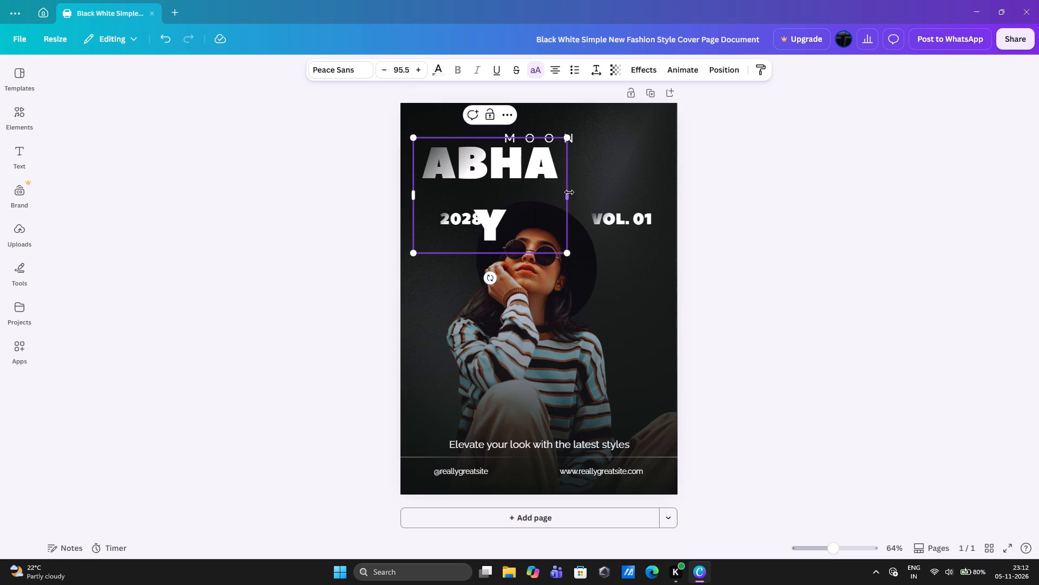
drag(567, 192, 597, 190)
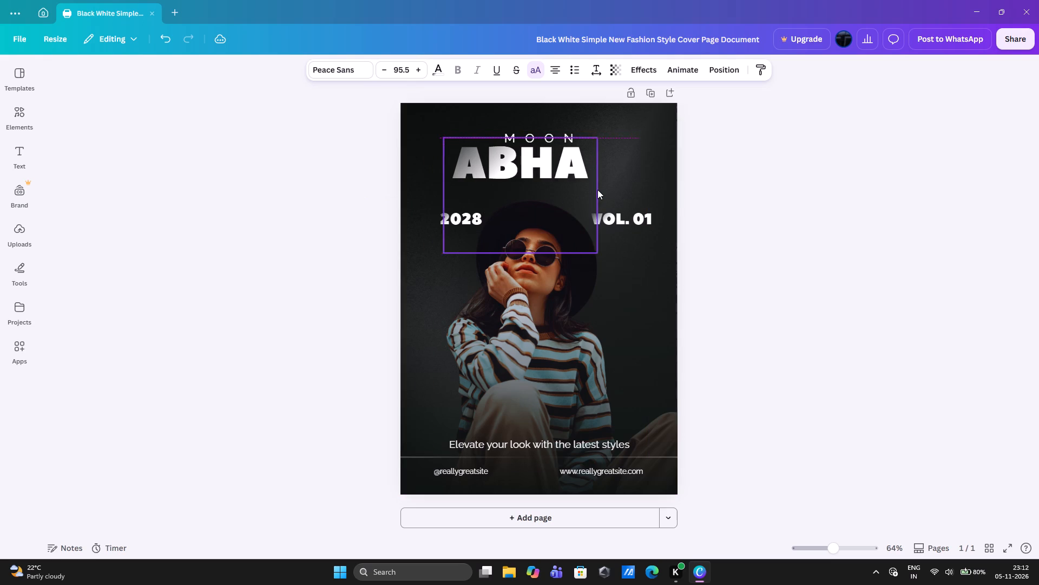
drag(597, 190, 583, 199)
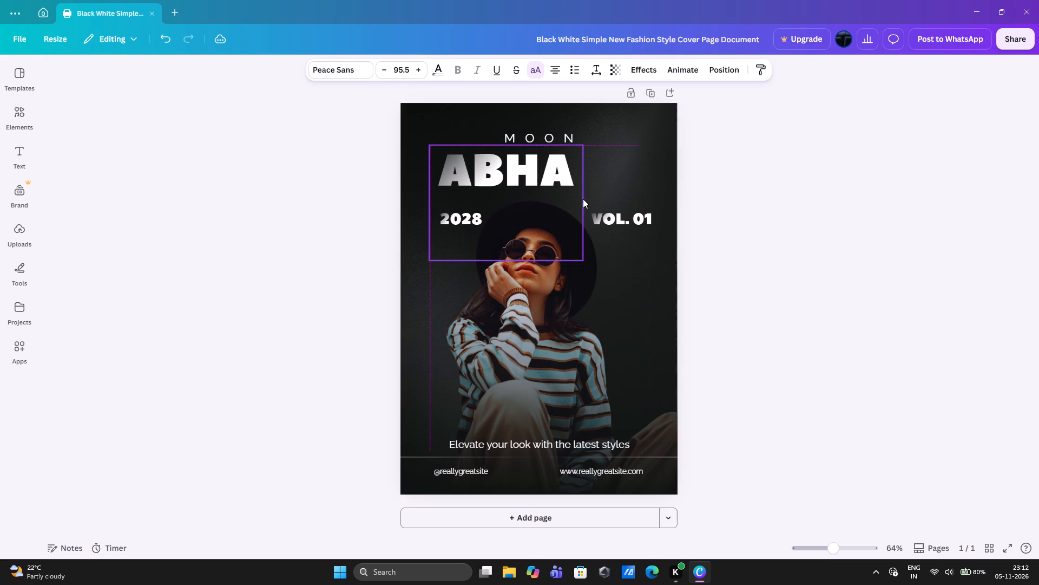
drag(583, 199, 616, 200)
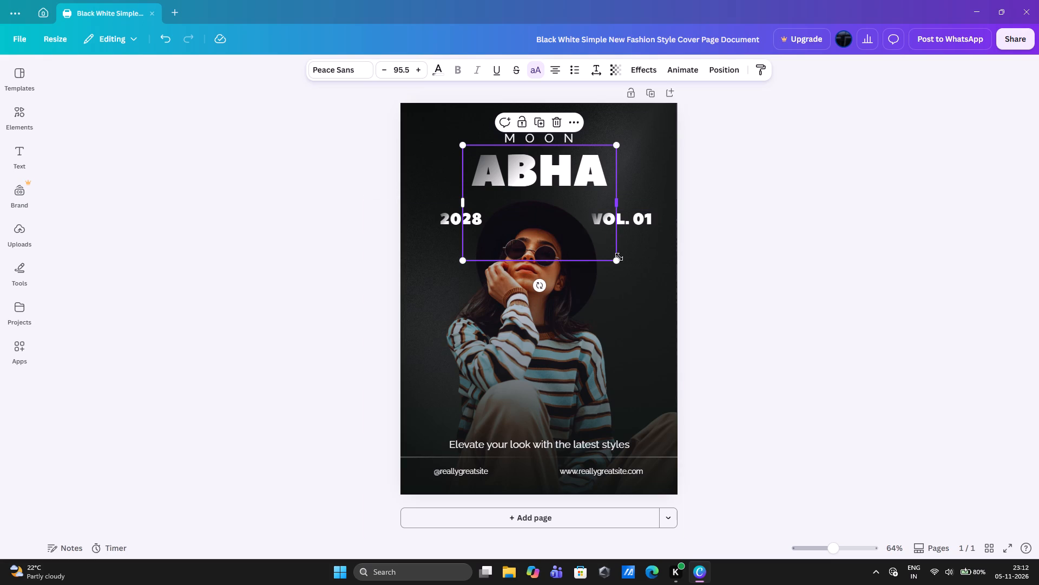
click(551, 194)
click(554, 196)
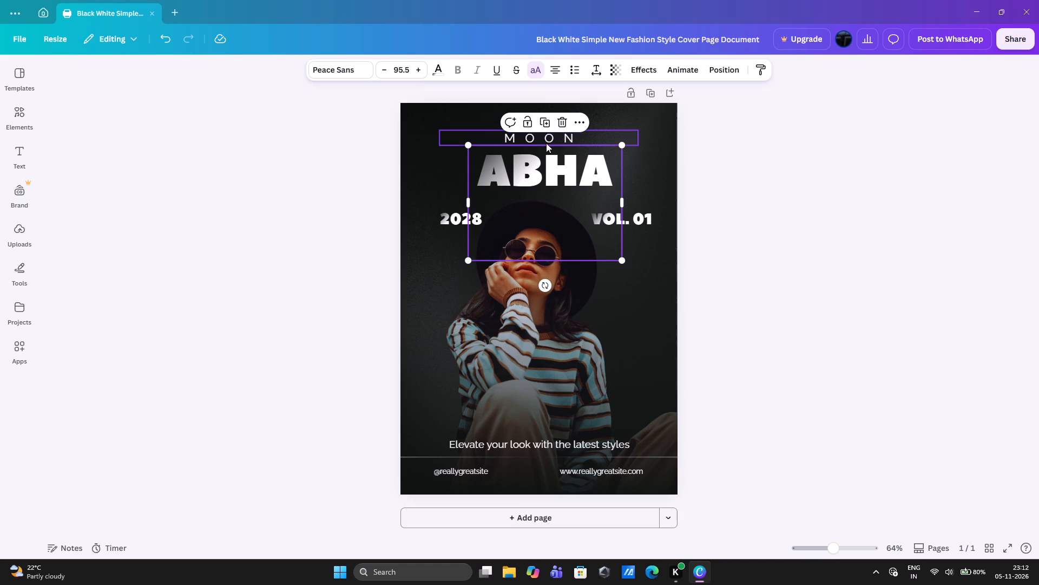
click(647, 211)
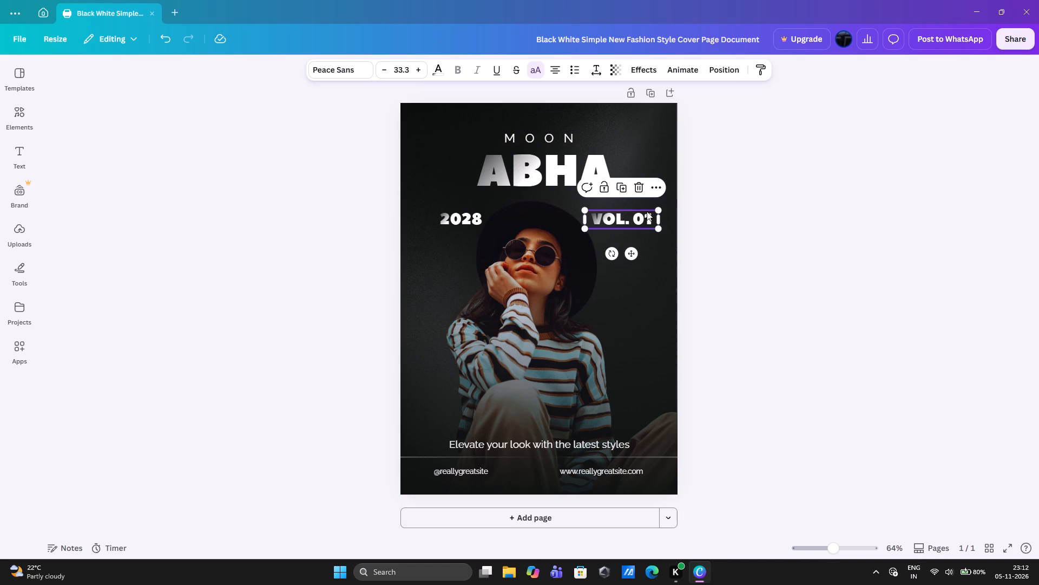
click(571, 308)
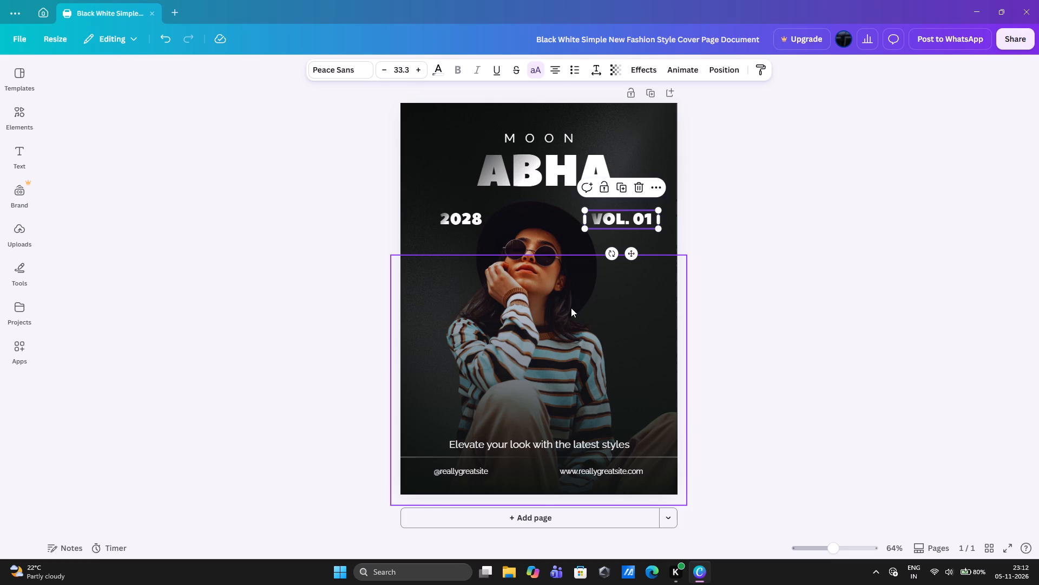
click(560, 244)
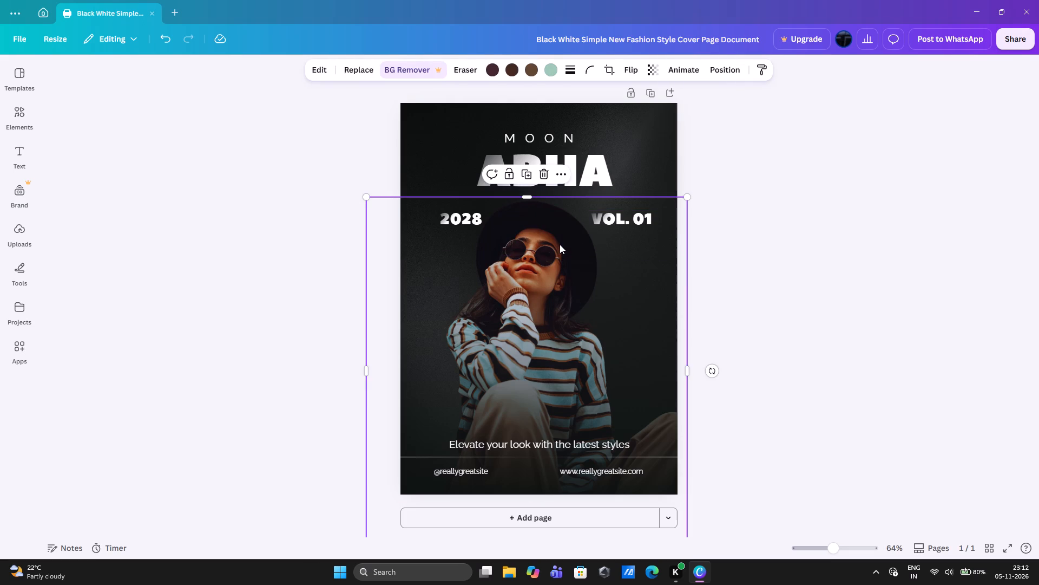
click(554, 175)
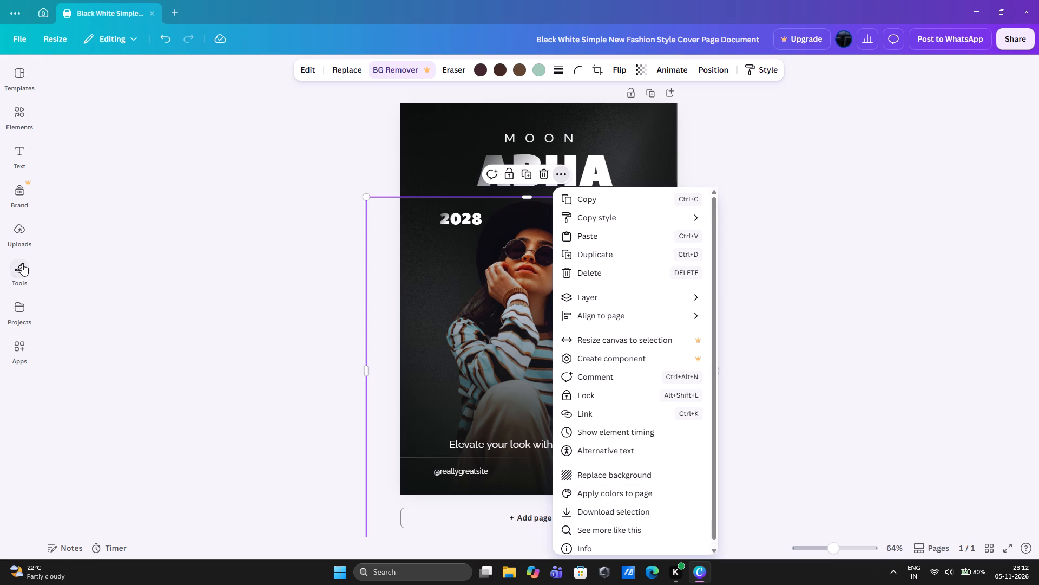
Look through the full set of recommended elements for graphics to add to the cover.
click(21, 118)
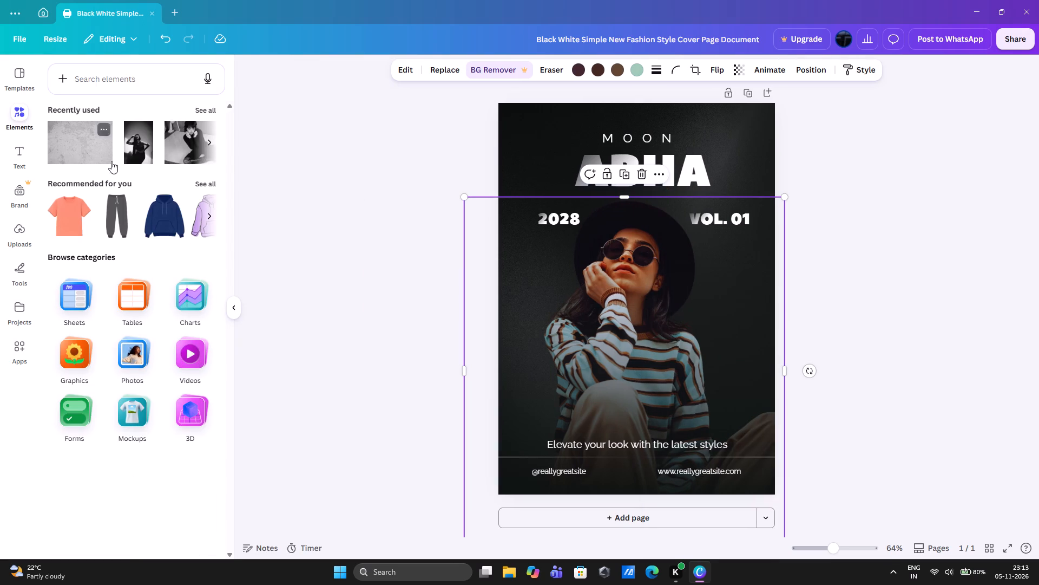
scroll(115, 193, down, 2)
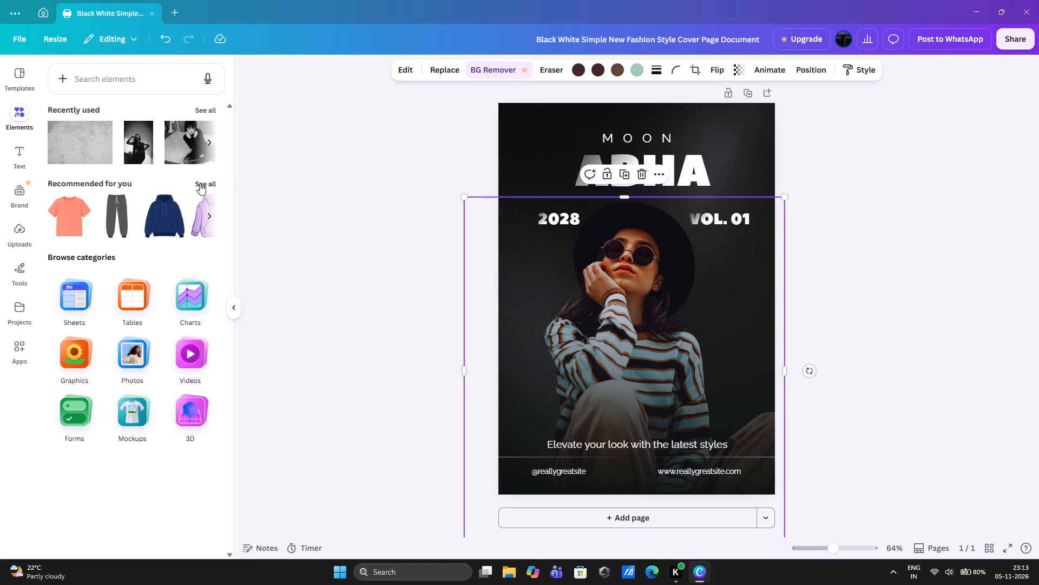
click(200, 183)
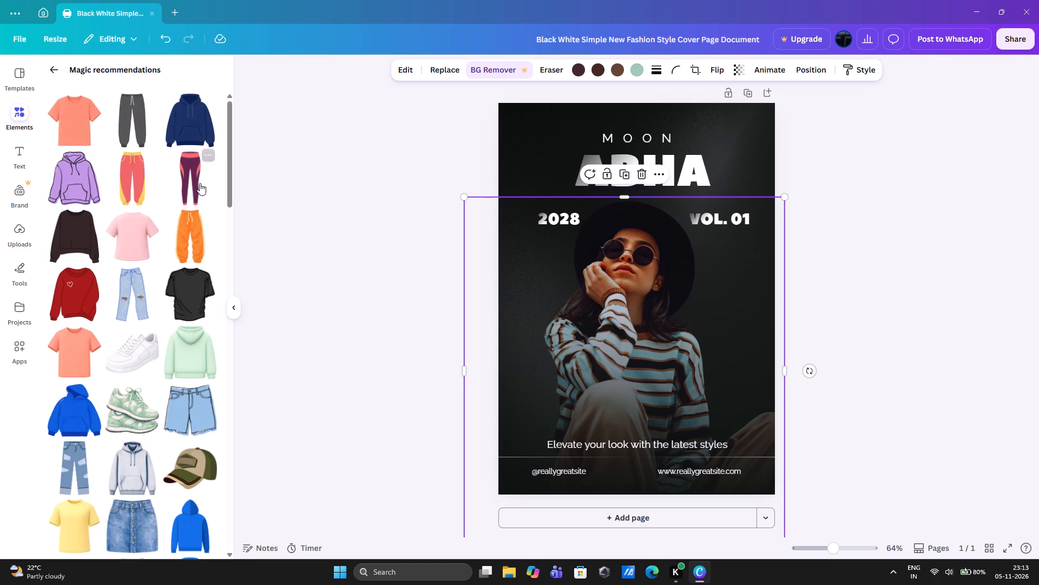
scroll(139, 271, down, 1)
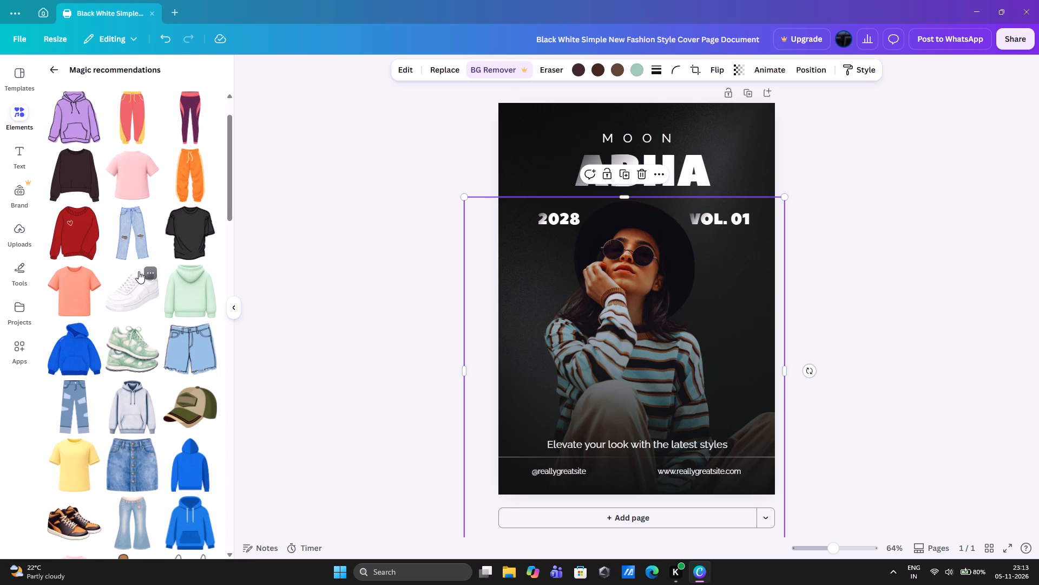
scroll(139, 271, down, 2)
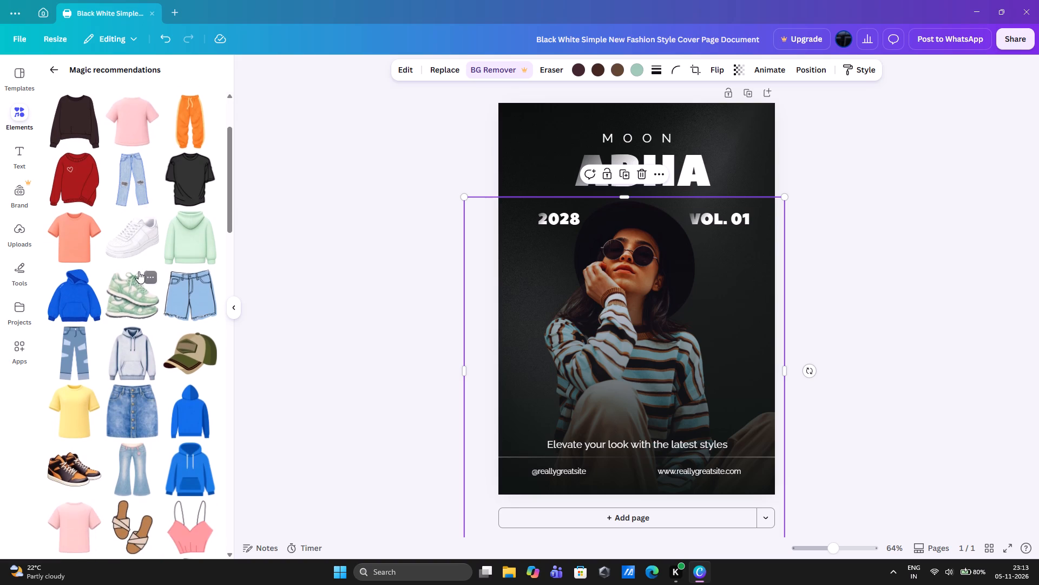
scroll(139, 271, down, 1)
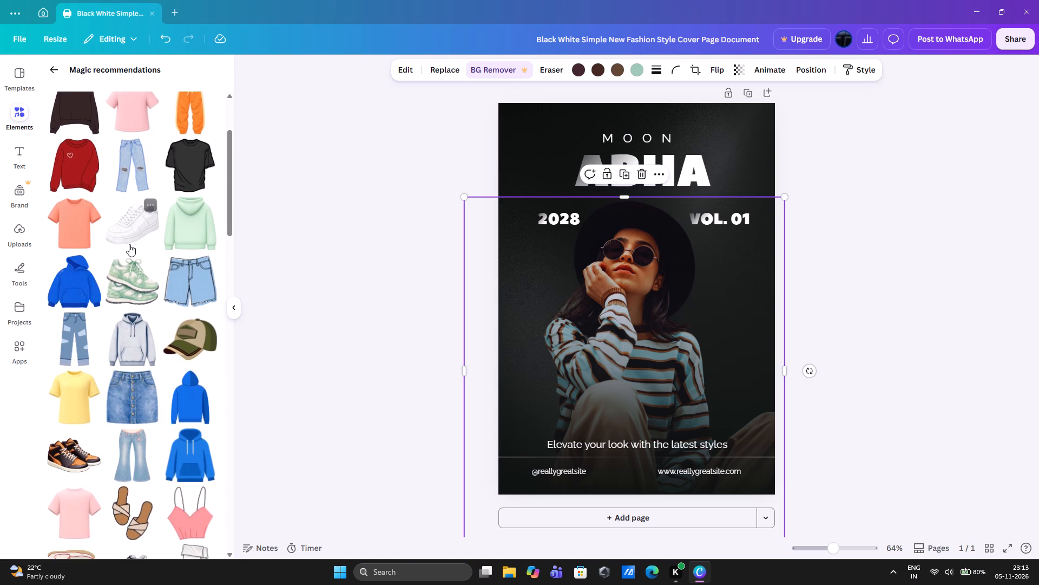
scroll(129, 244, down, 5)
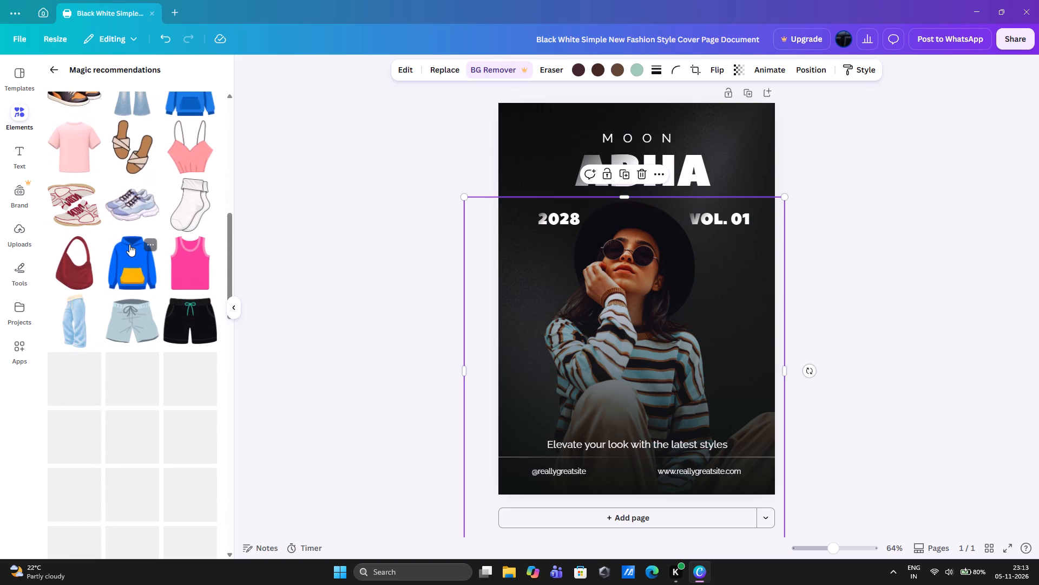
scroll(129, 244, down, 3)
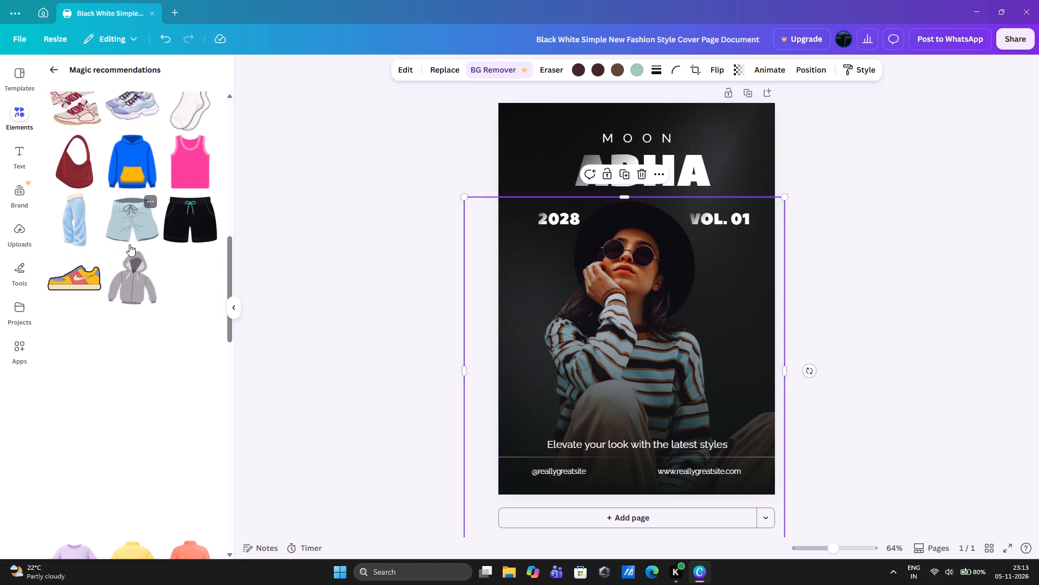
scroll(129, 244, down, 5)
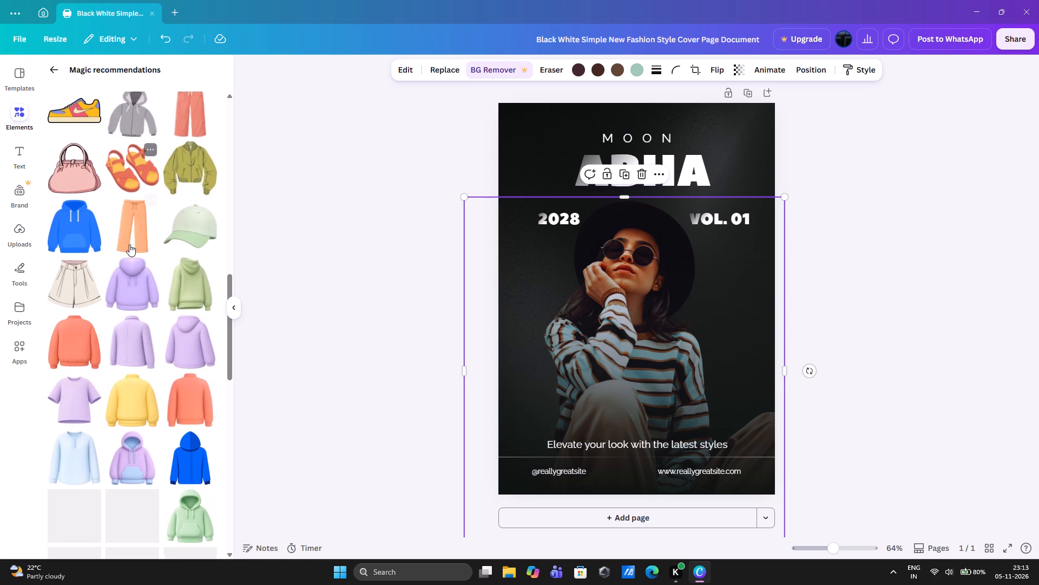
scroll(129, 244, down, 2)
scroll(129, 244, up, 1)
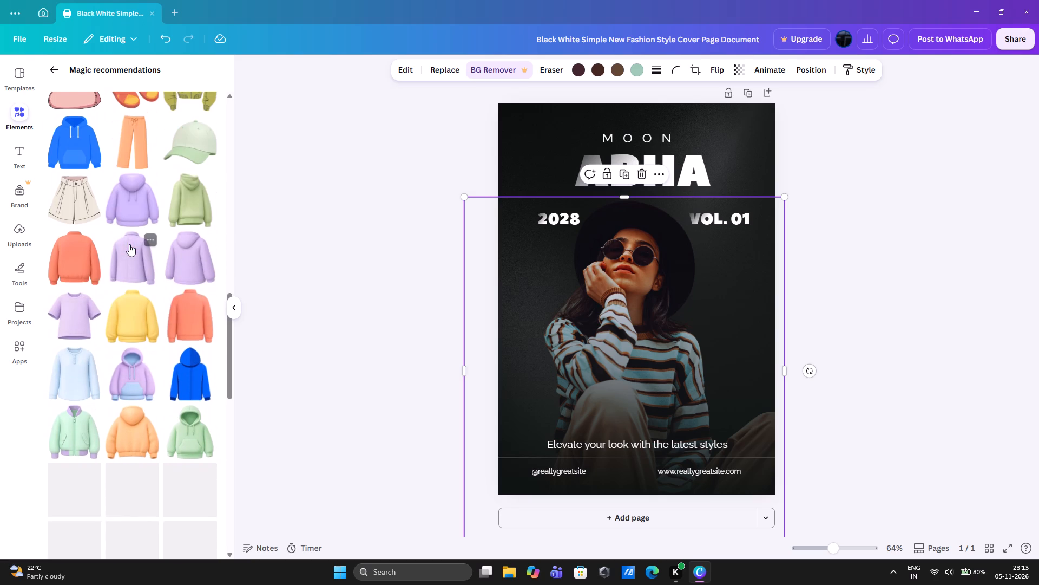
scroll(129, 244, up, 2)
scroll(129, 244, down, 3)
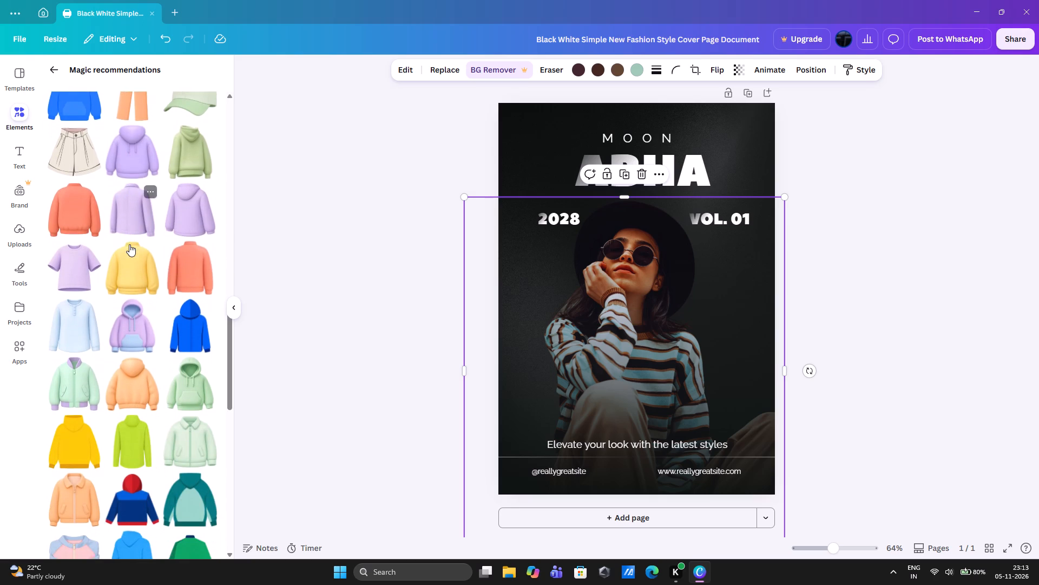
scroll(129, 244, down, 4)
scroll(129, 244, up, 1)
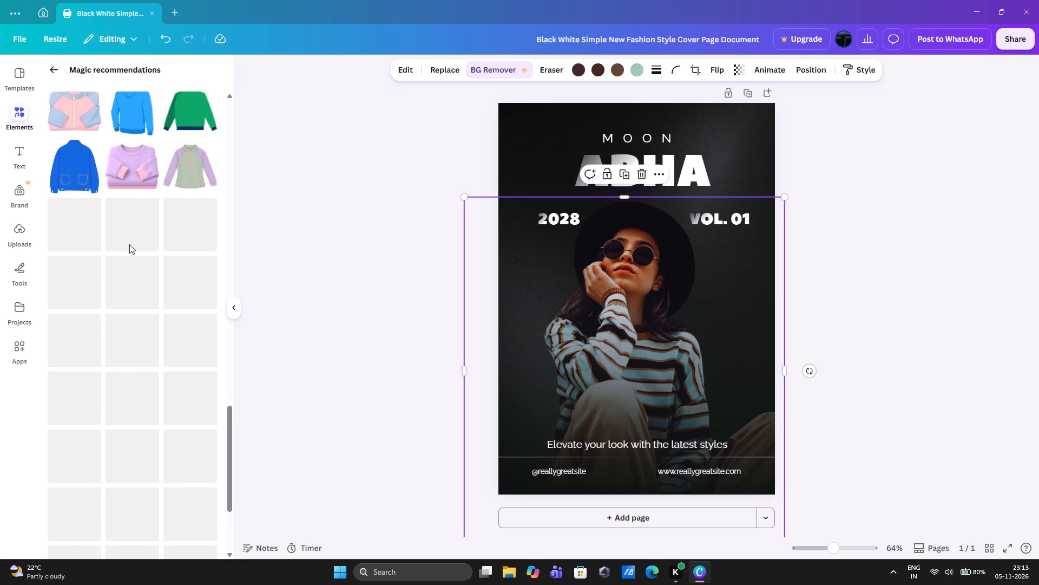
scroll(129, 244, up, 1)
scroll(129, 244, down, 3)
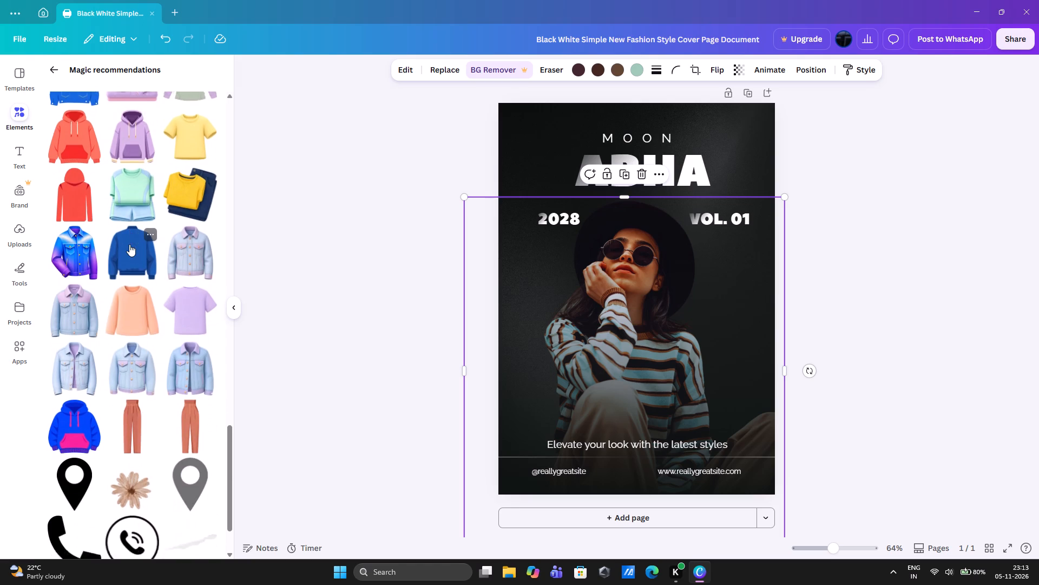
scroll(129, 244, down, 1)
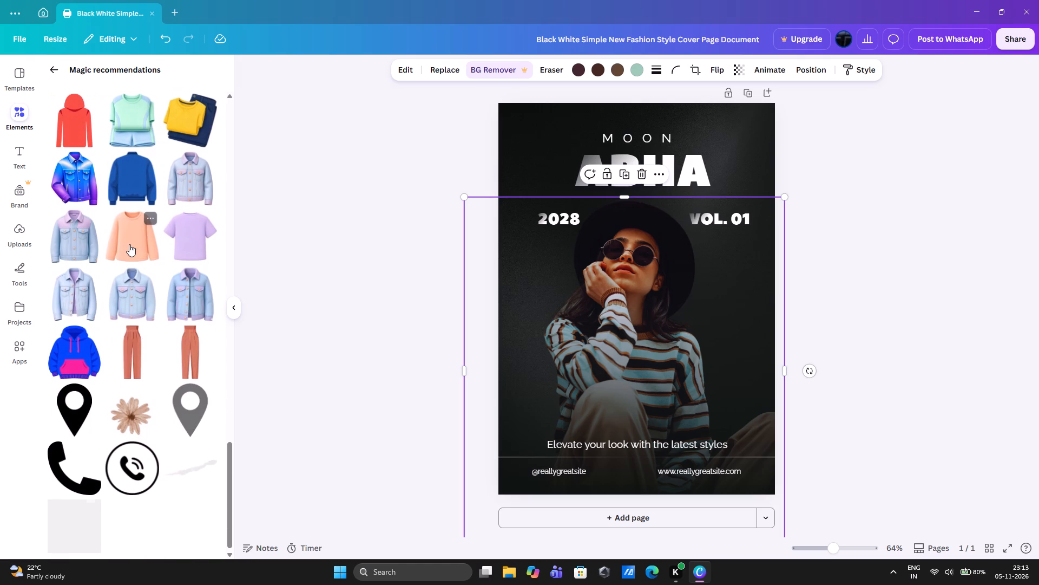
scroll(129, 244, down, 1)
scroll(129, 244, up, 1)
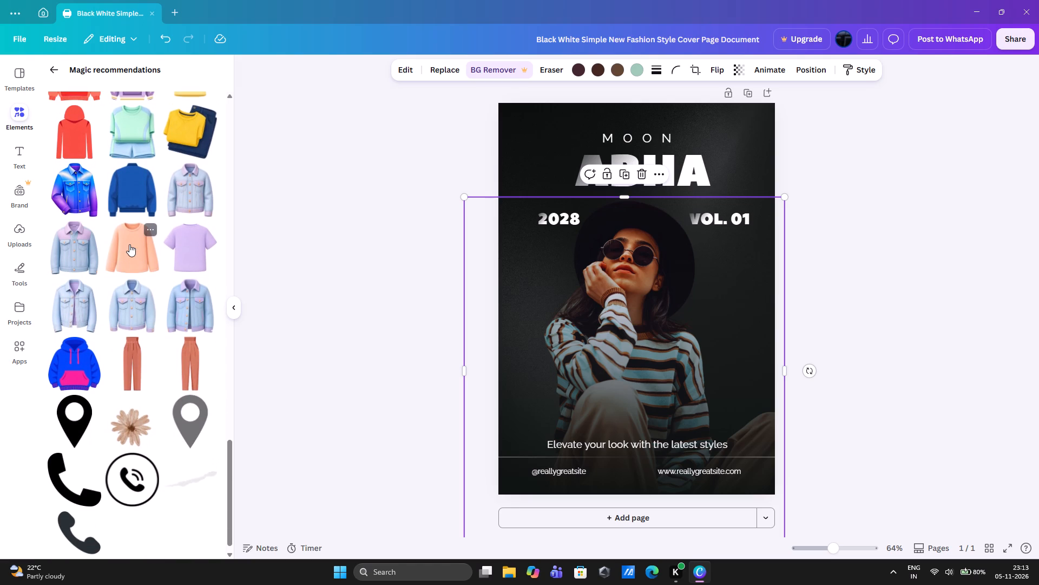
scroll(129, 244, up, 1)
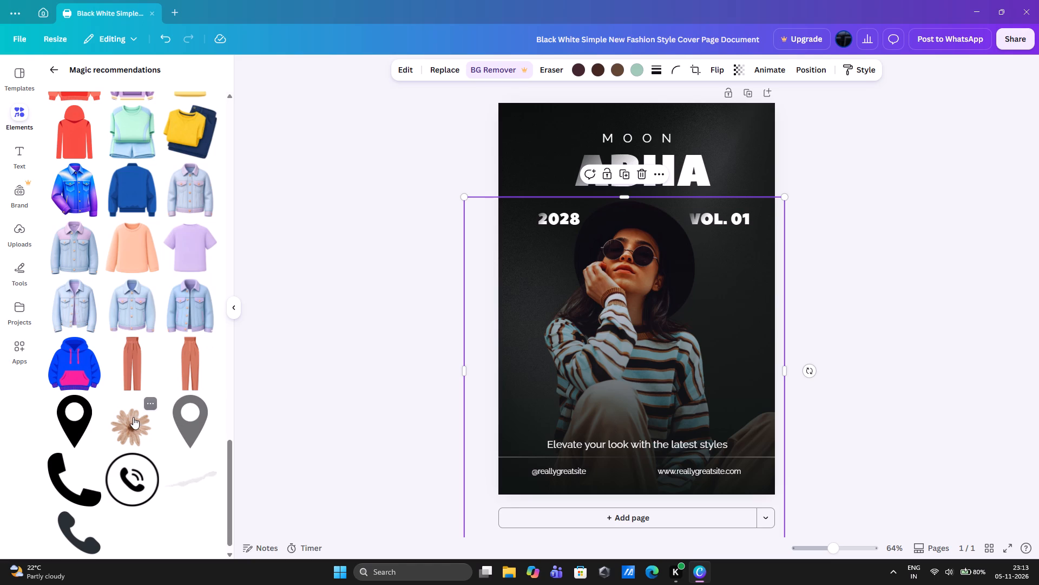
Add the beige flower graphic from the recommended elements to the cover page.
click(133, 417)
Add the red sweater graphic with the small heart from the recommended elements to the cover page.
scroll(124, 308, up, 3)
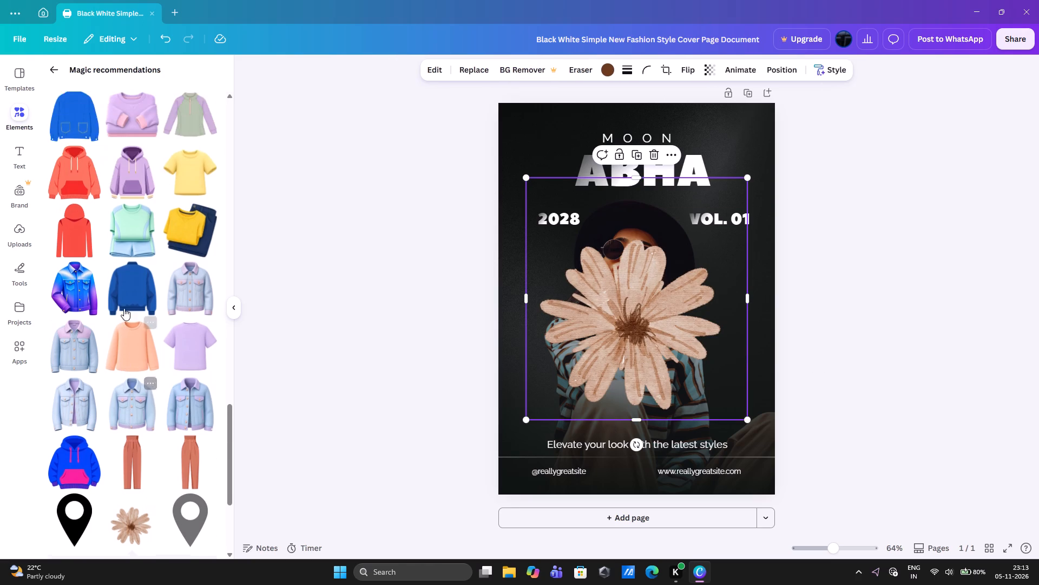
scroll(124, 308, up, 7)
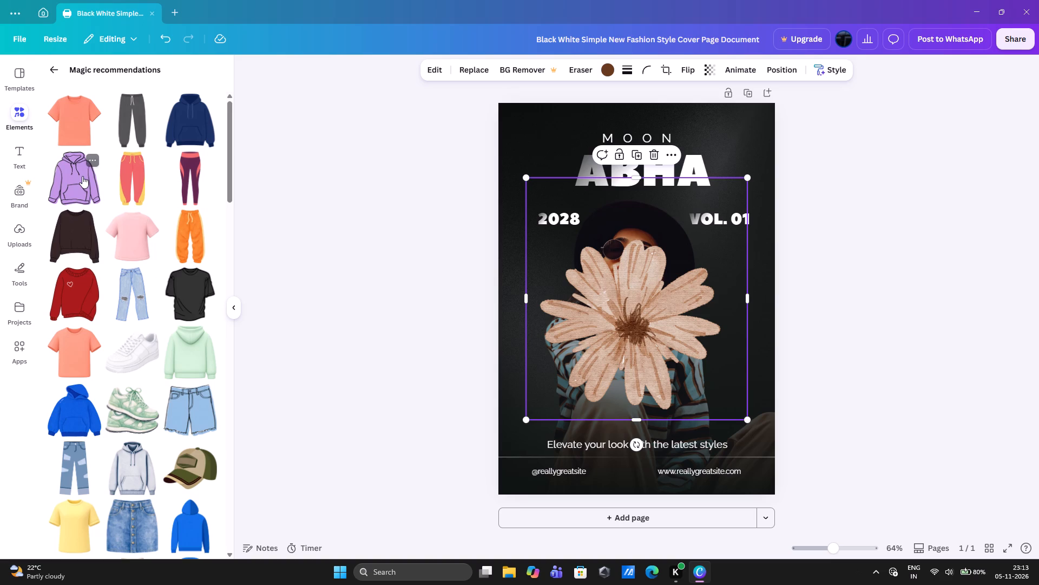
click(75, 284)
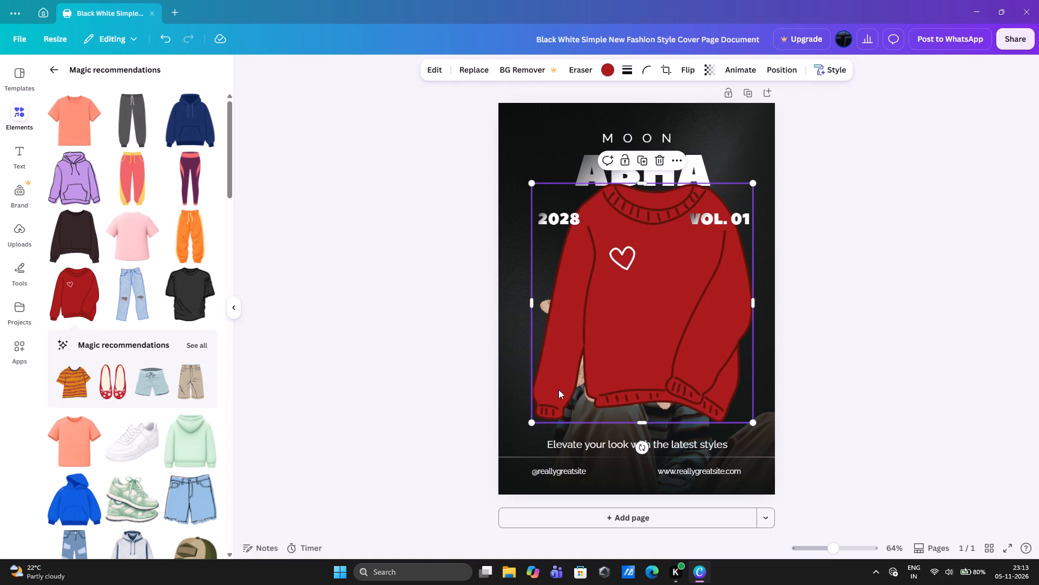
Shrink the red sweater graphic to a bit over half its size, keeping it at the upper right of the cover.
drag(531, 424, 531, 424)
drag(531, 424, 611, 321)
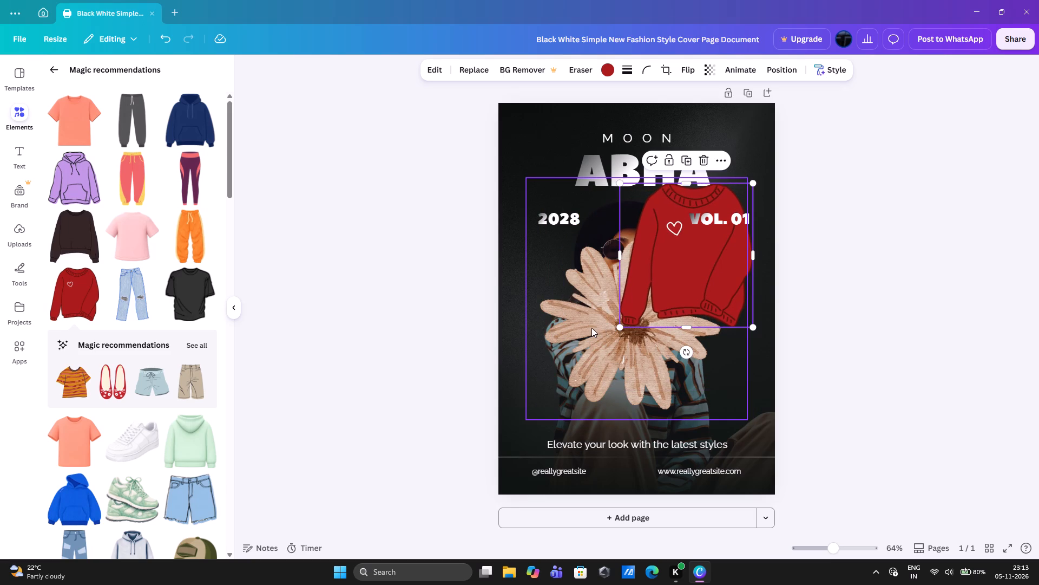
Shrink the beige flower graphic to a tiny accent and place it just left of the "Elevate your look with the latest styles" tagline.
click(591, 328)
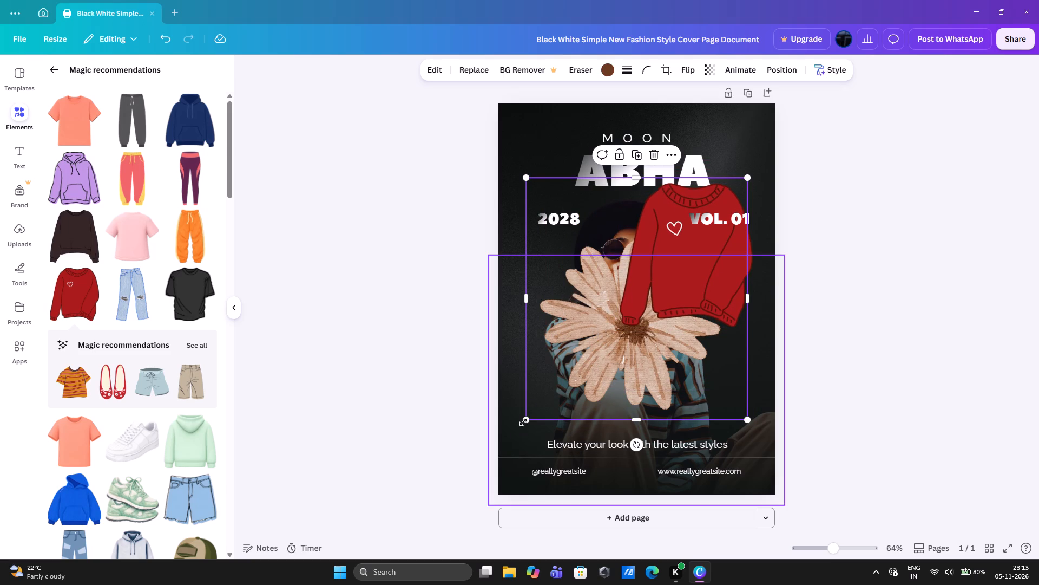
drag(525, 420, 669, 142)
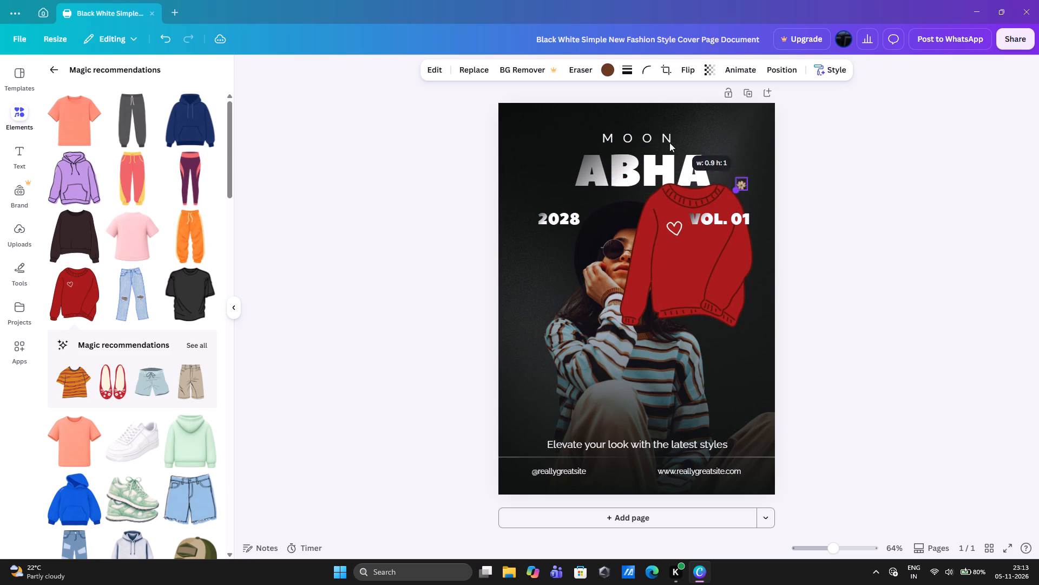
drag(669, 142, 667, 162)
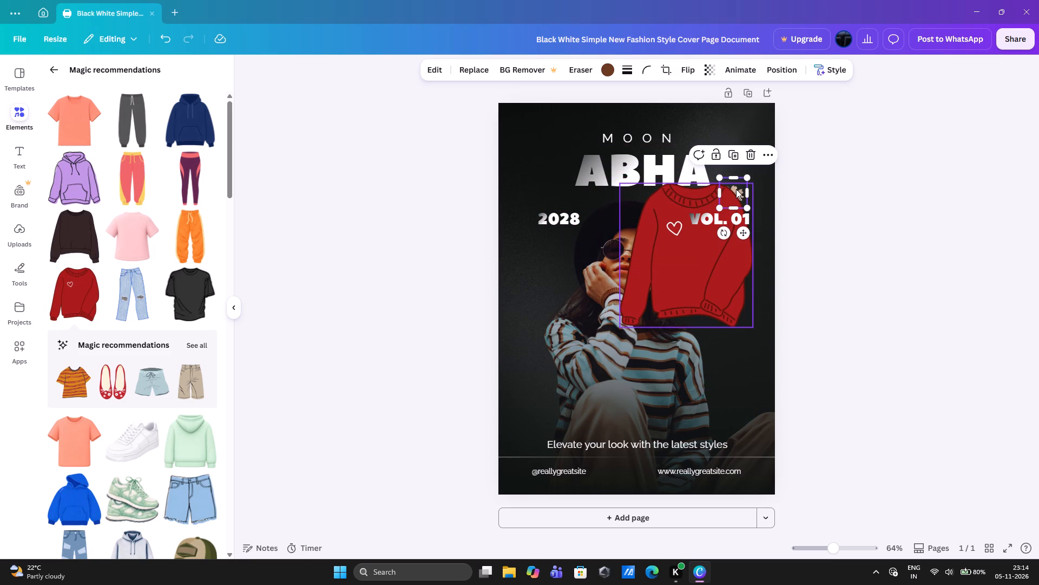
drag(736, 188, 558, 414)
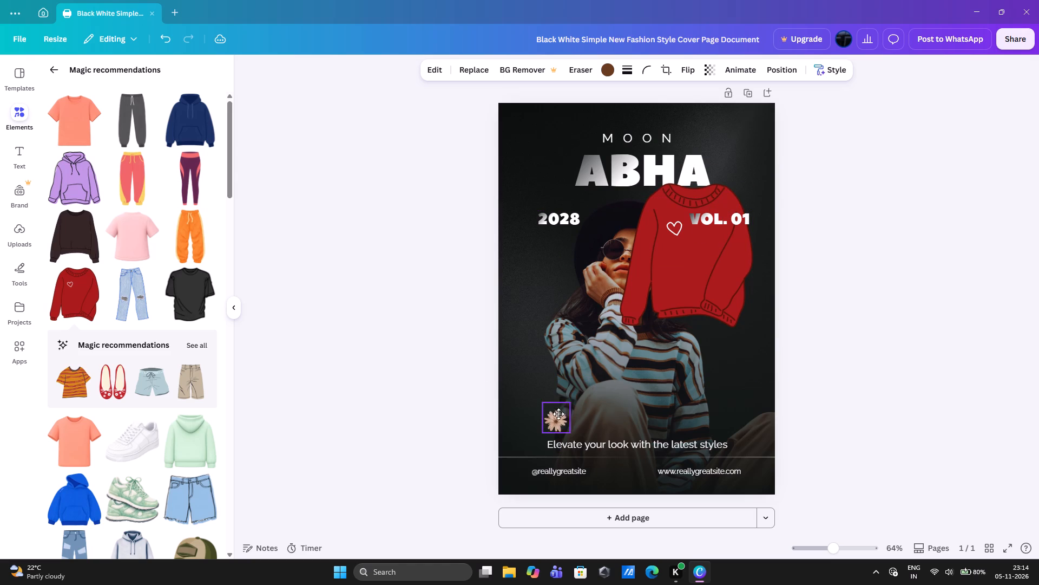
drag(558, 414, 530, 430)
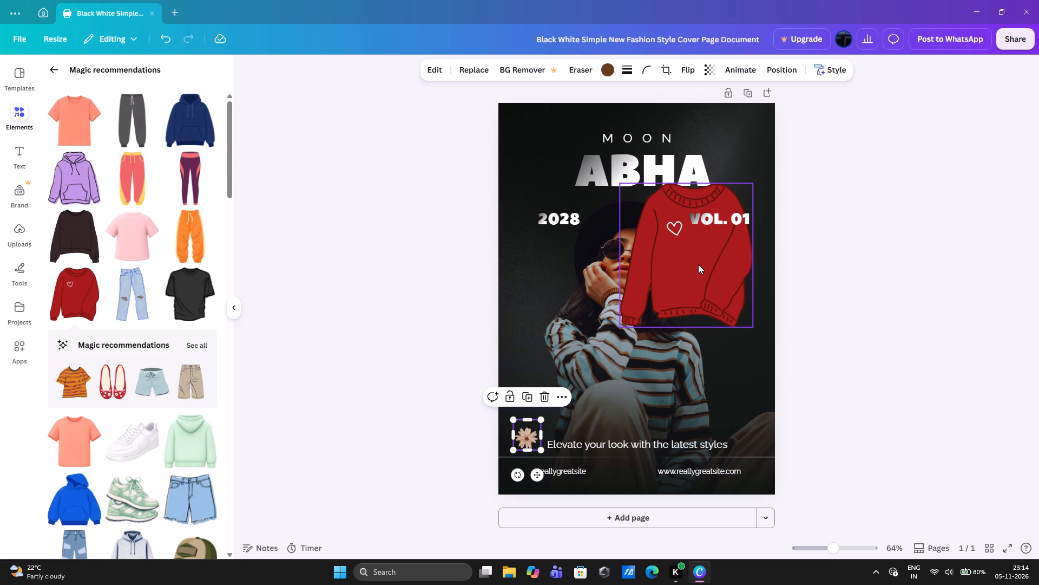
Move the red sweater graphic up so its collar reaches the level of the MOON line.
drag(698, 264, 704, 216)
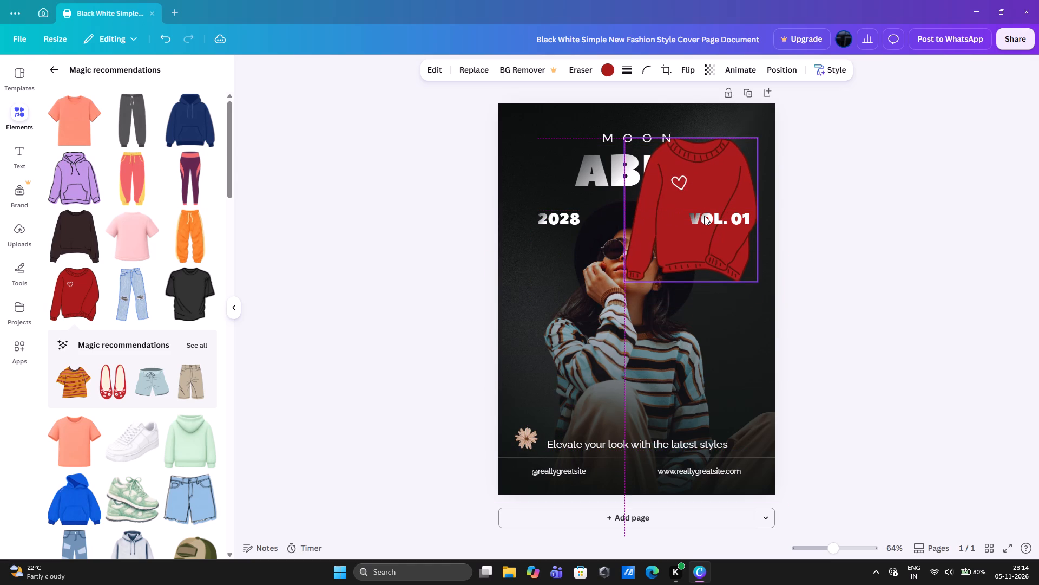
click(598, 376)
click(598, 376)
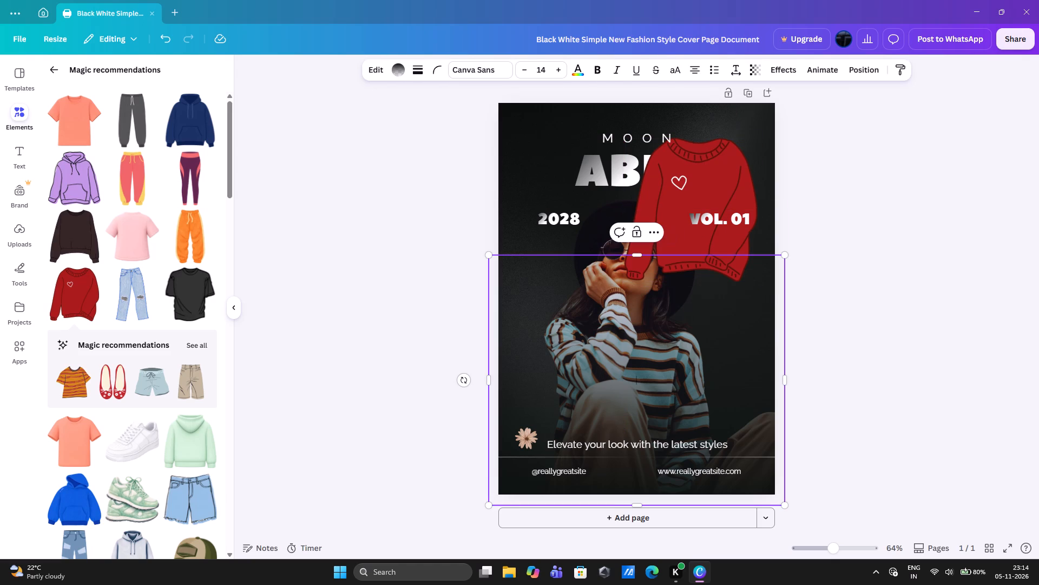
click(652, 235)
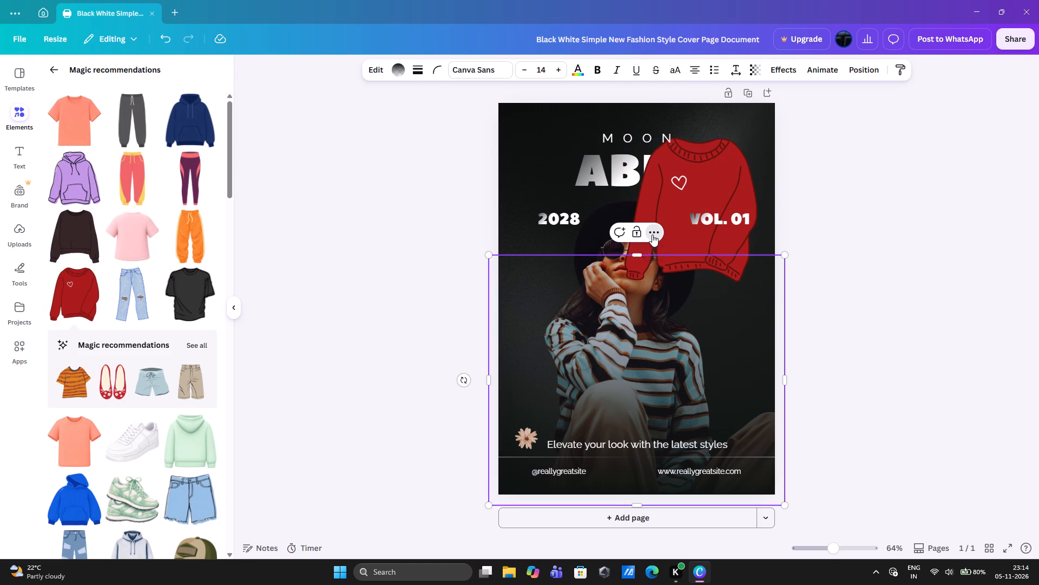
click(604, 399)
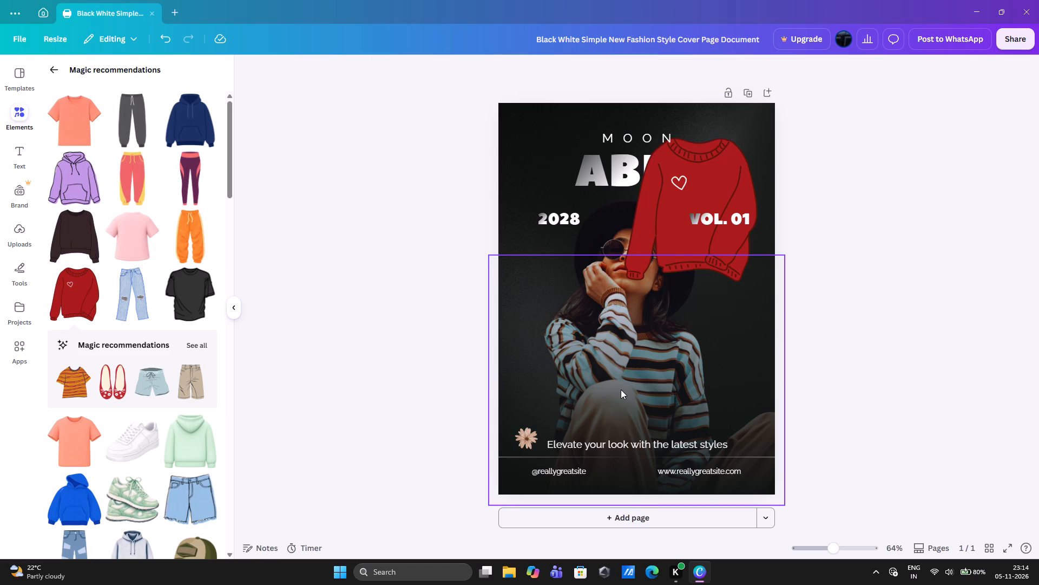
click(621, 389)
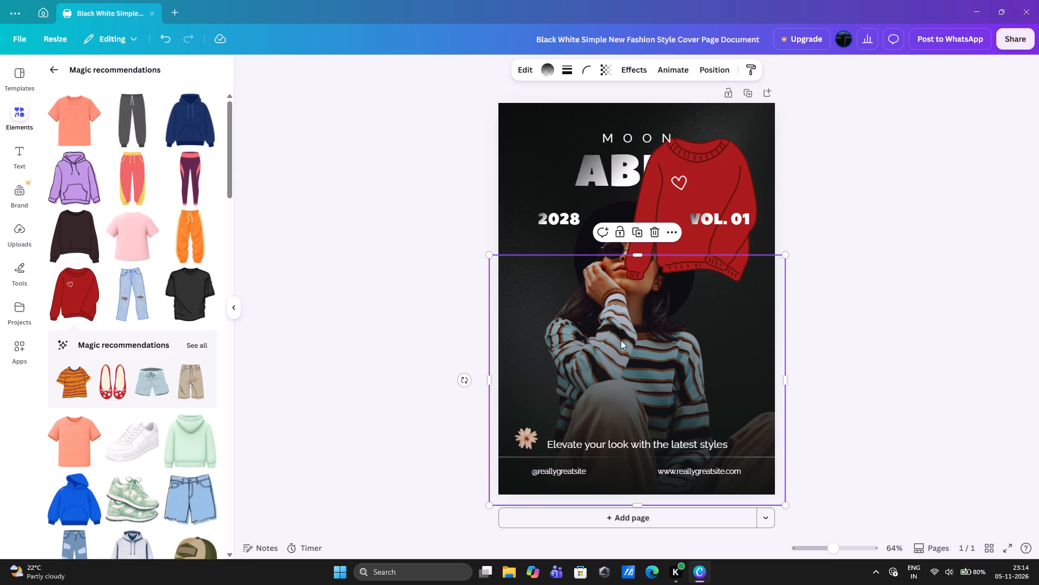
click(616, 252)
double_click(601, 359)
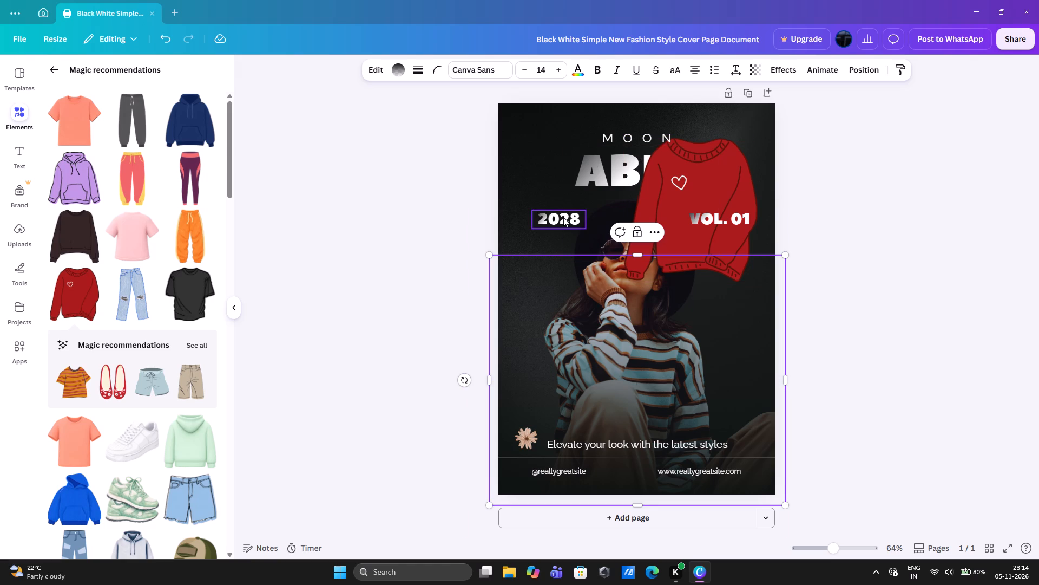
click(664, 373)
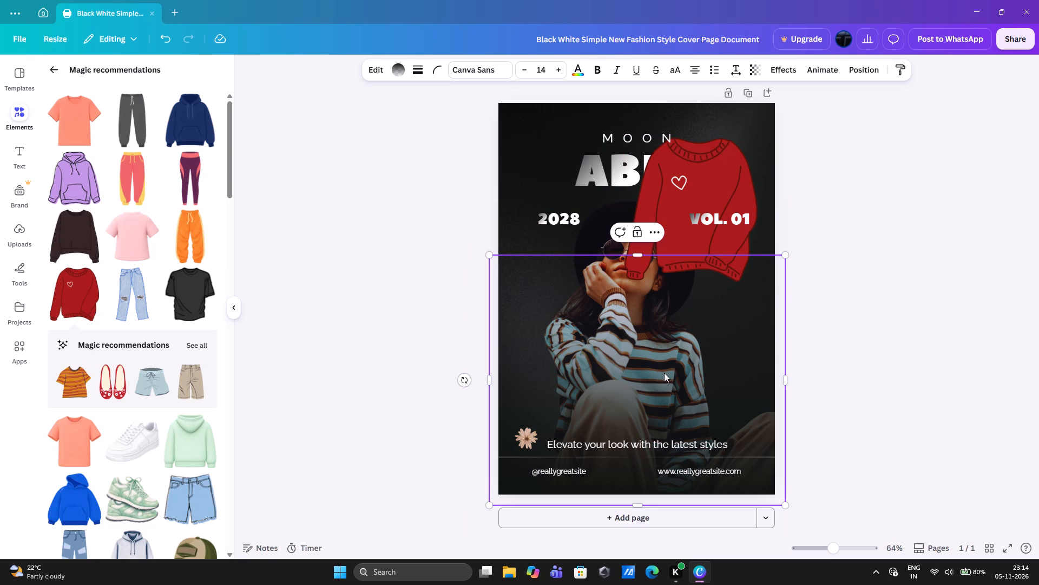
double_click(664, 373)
Move the dark gradient overlay off the woman's photo and delete the photo from the cover.
drag(664, 373, 641, 417)
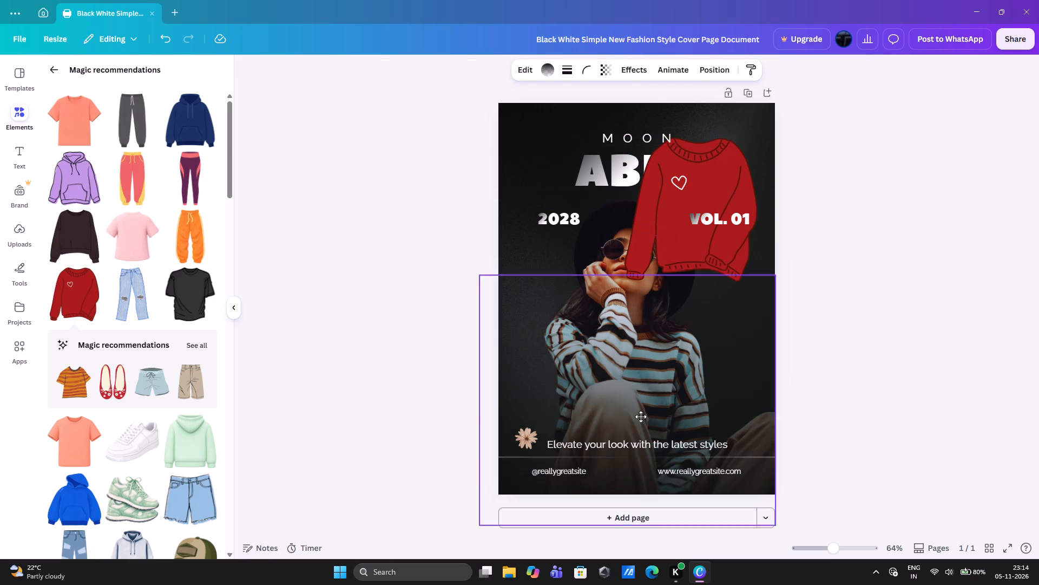
drag(641, 417, 479, 327)
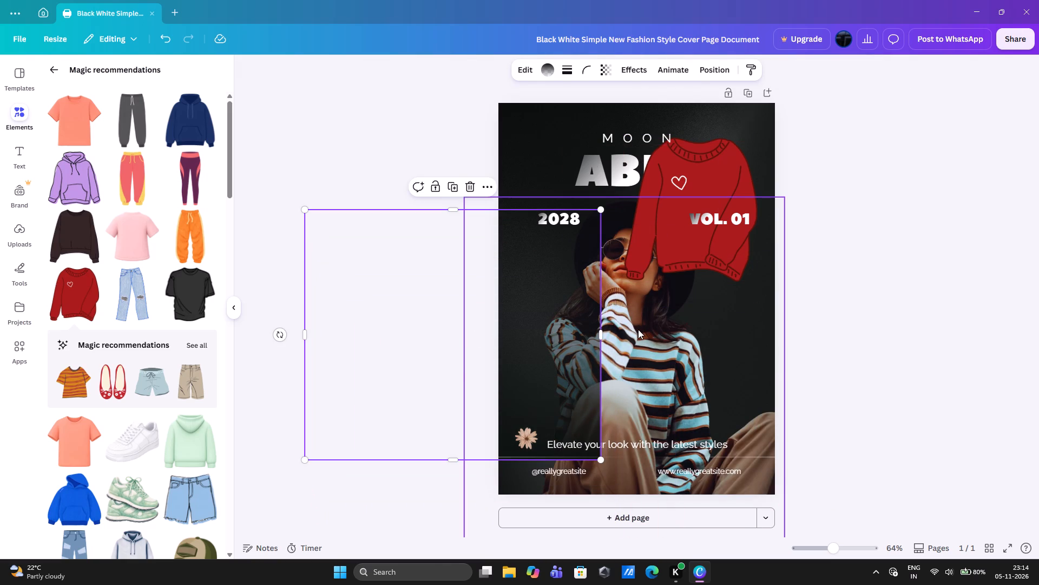
click(638, 329)
drag(638, 329, 809, 318)
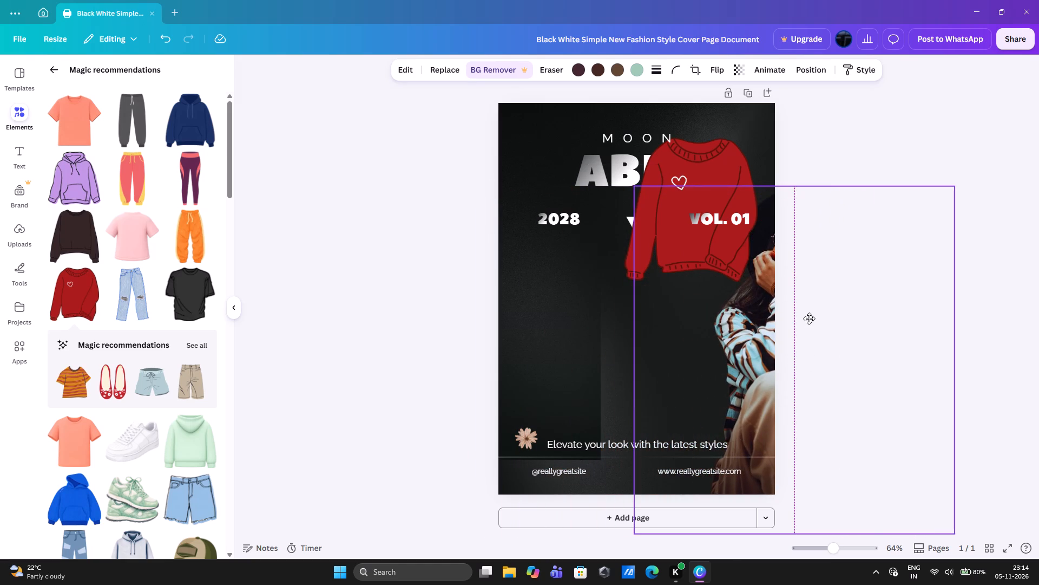
drag(809, 318, 689, 353)
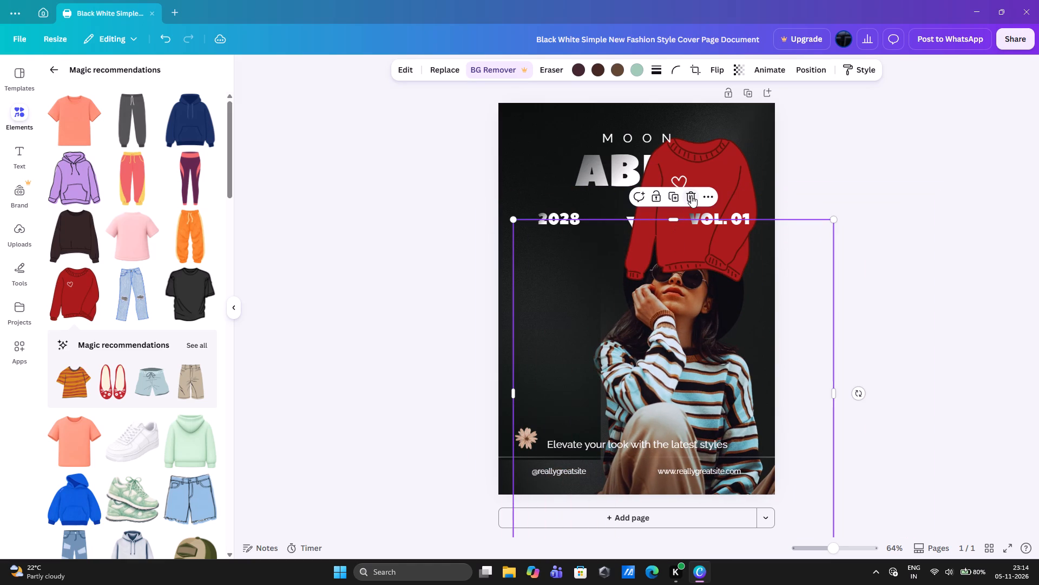
click(691, 196)
Move the dark gradient overlay back over the lower part of the cover, behind the tagline and contact lines.
drag(573, 330, 751, 301)
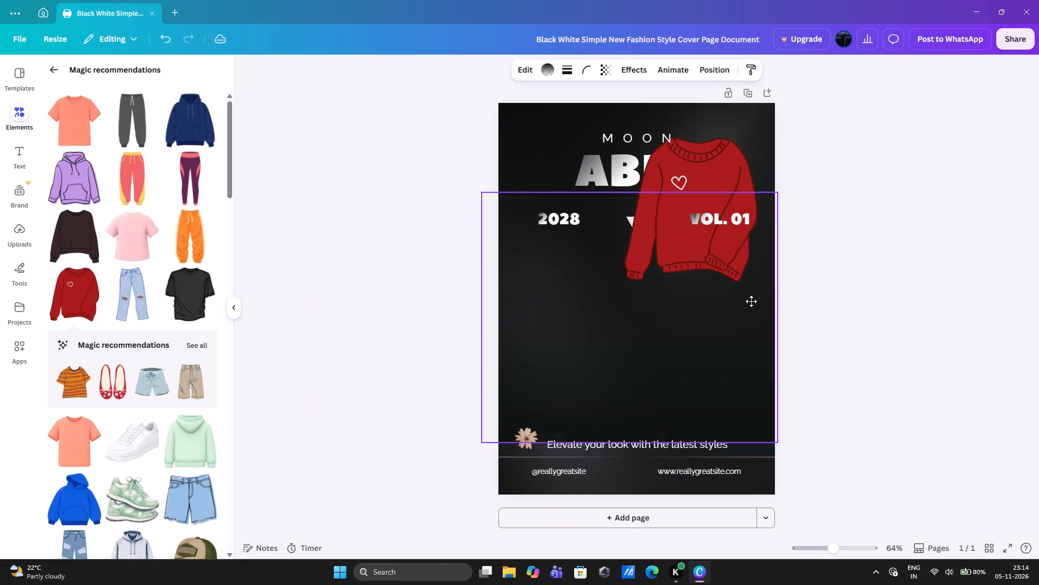
drag(751, 301, 746, 441)
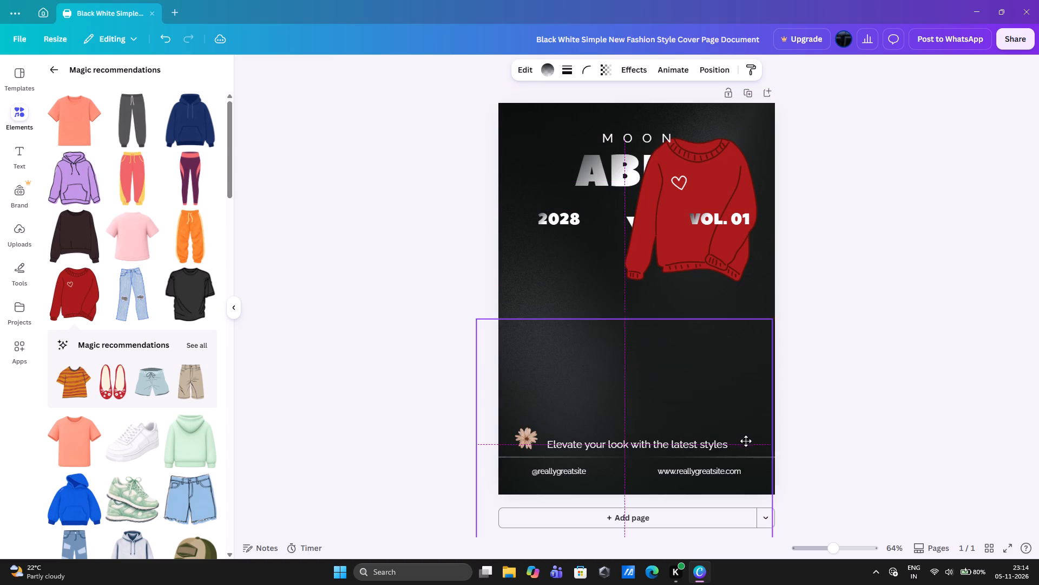
drag(746, 441, 753, 448)
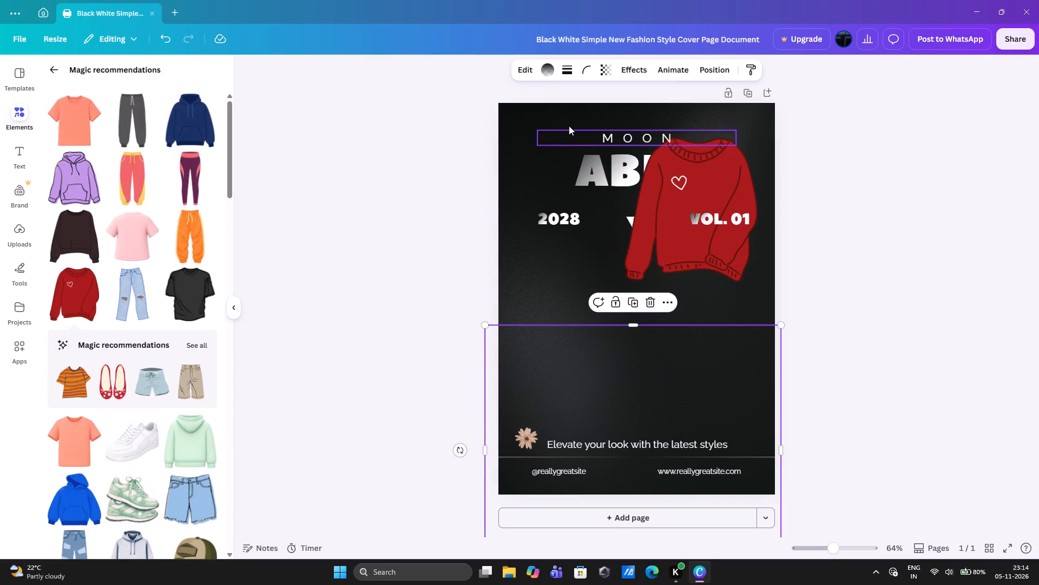
Move the MOON line and the ABHAY title to the left side of the cover, with MOON above the title.
drag(534, 135, 486, 133)
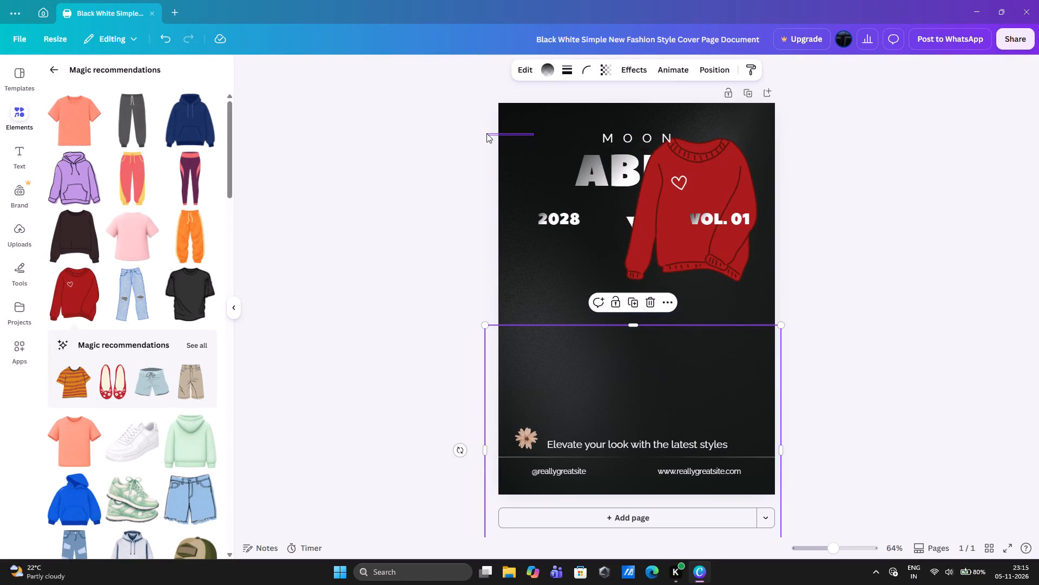
drag(486, 133, 554, 204)
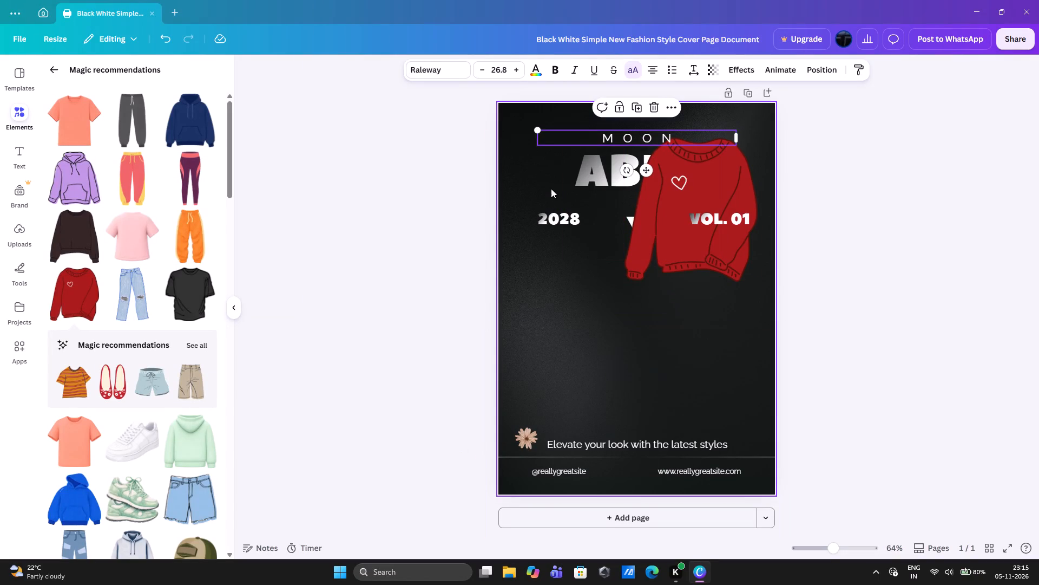
click(543, 166)
drag(618, 136, 549, 143)
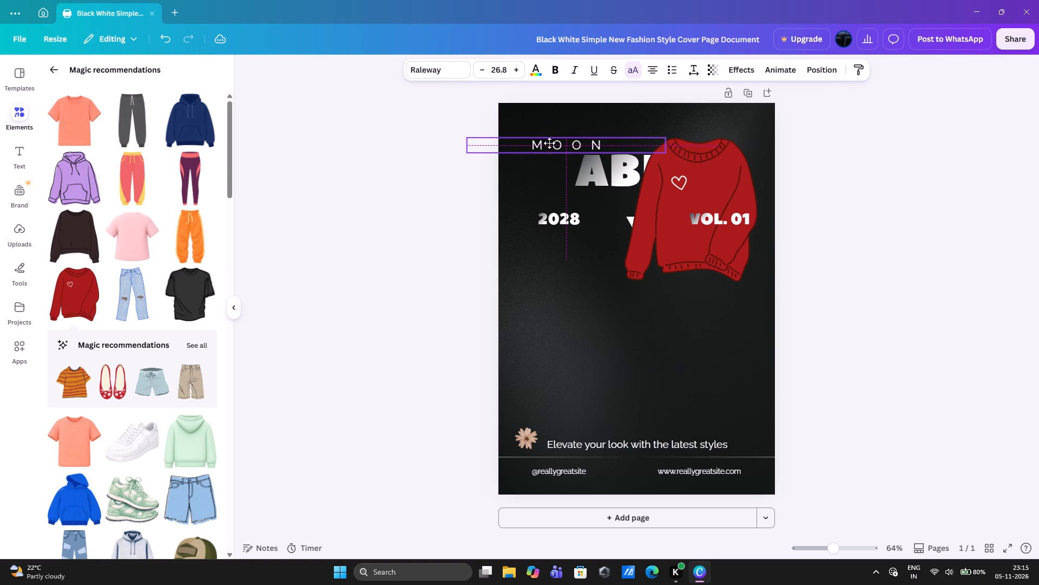
drag(549, 143, 543, 134)
drag(604, 158, 553, 156)
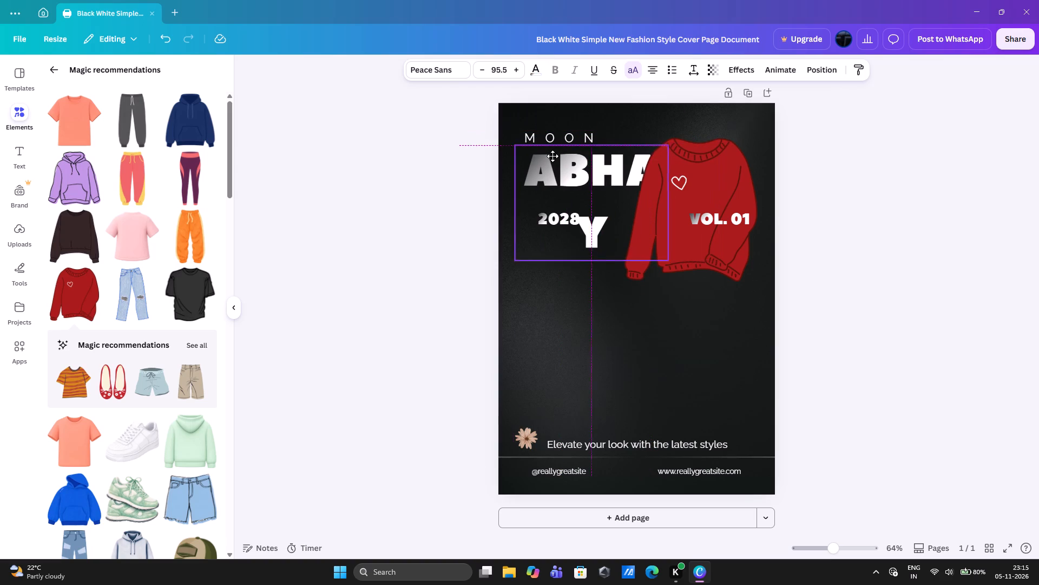
drag(553, 156, 537, 157)
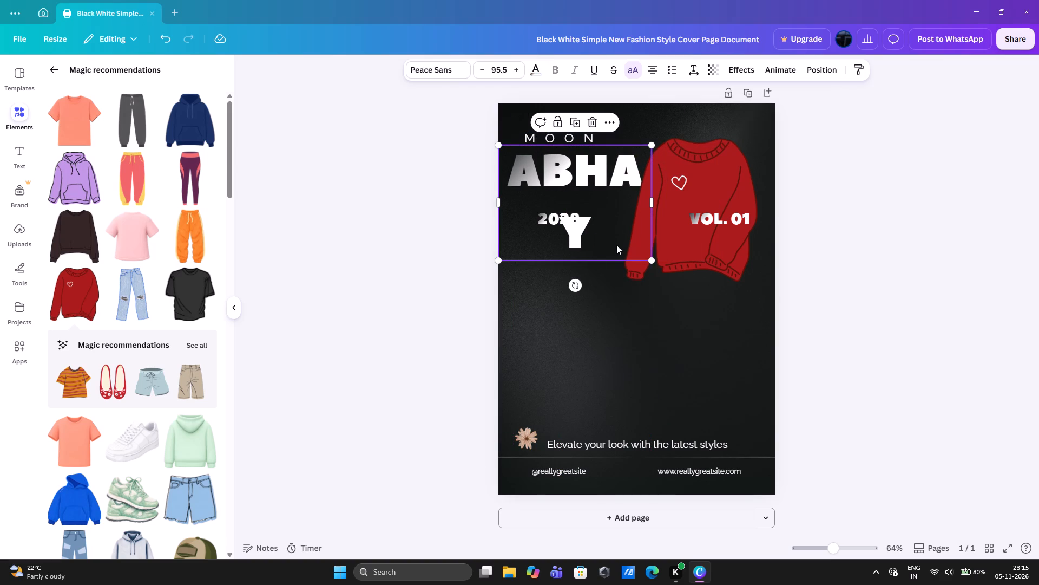
Delete the final Y from the title so it reads ABHA.
click(613, 236)
click(613, 236)
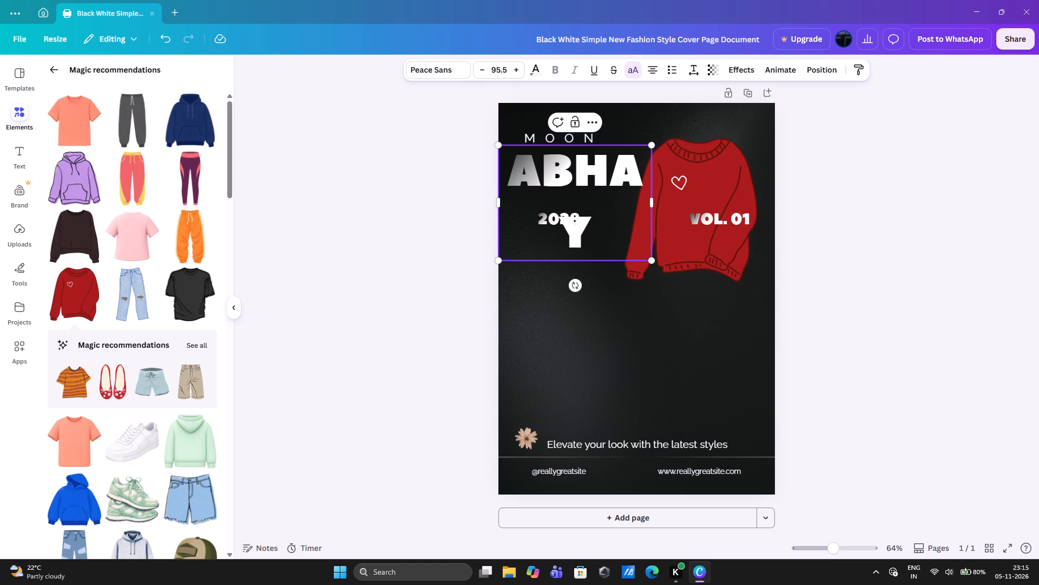
key(BackSpace)
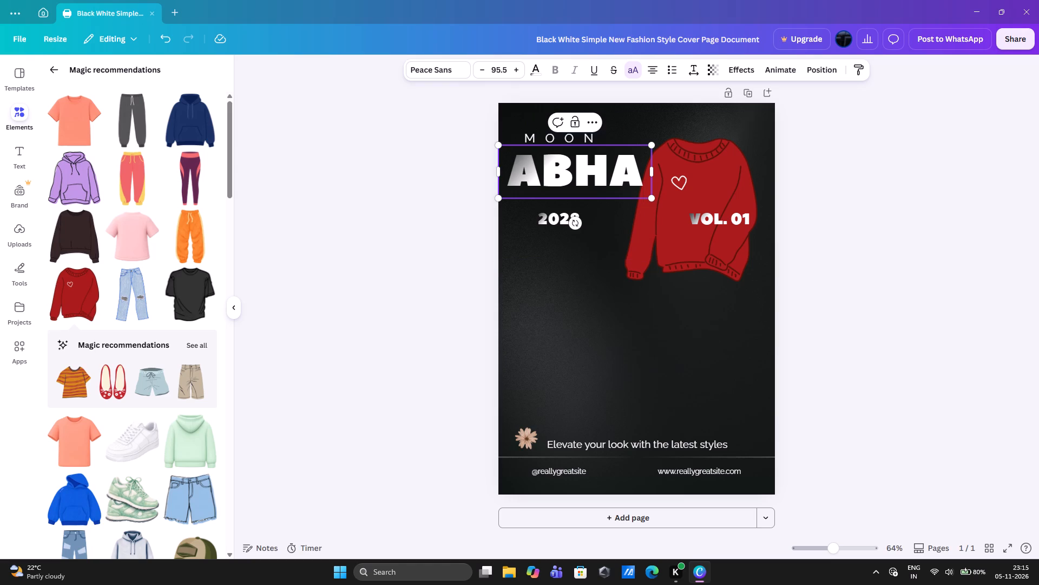
Shrink the ABHA title to font size 78.5 so it sits clear of the red sweater.
click(608, 173)
drag(654, 200, 624, 186)
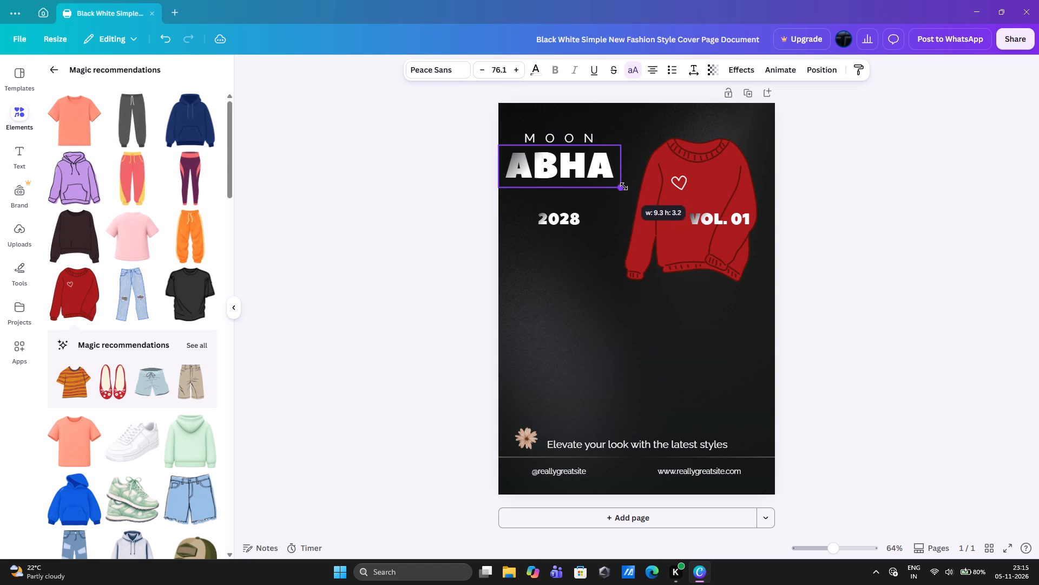
drag(624, 186, 625, 187)
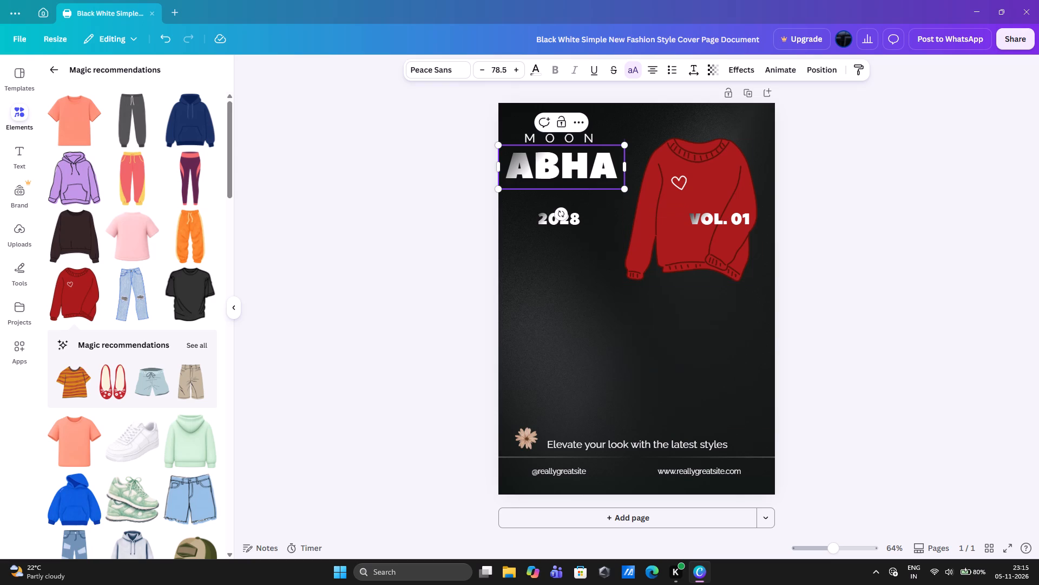
drag(604, 172, 578, 162)
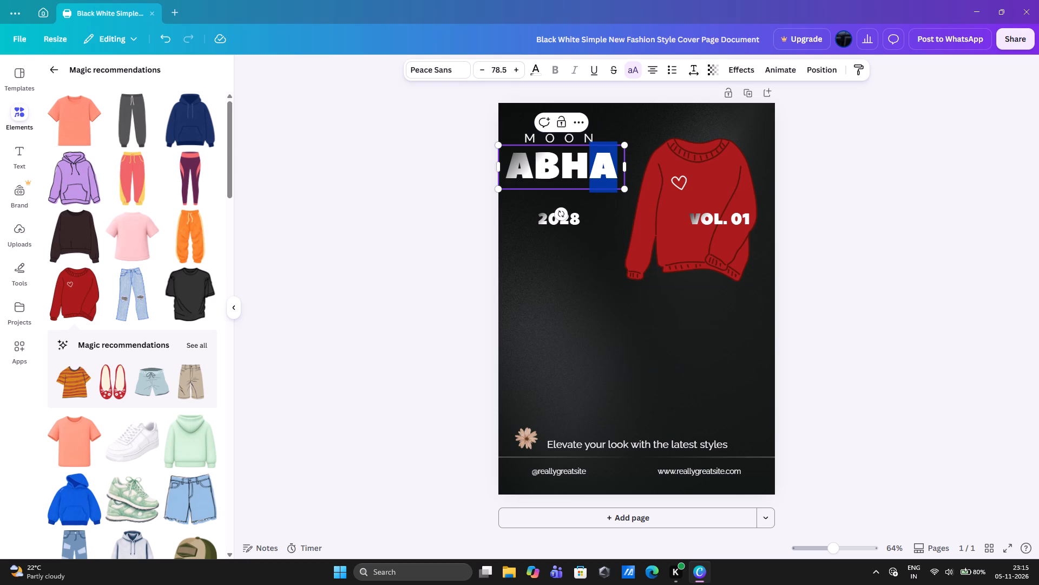
click(607, 241)
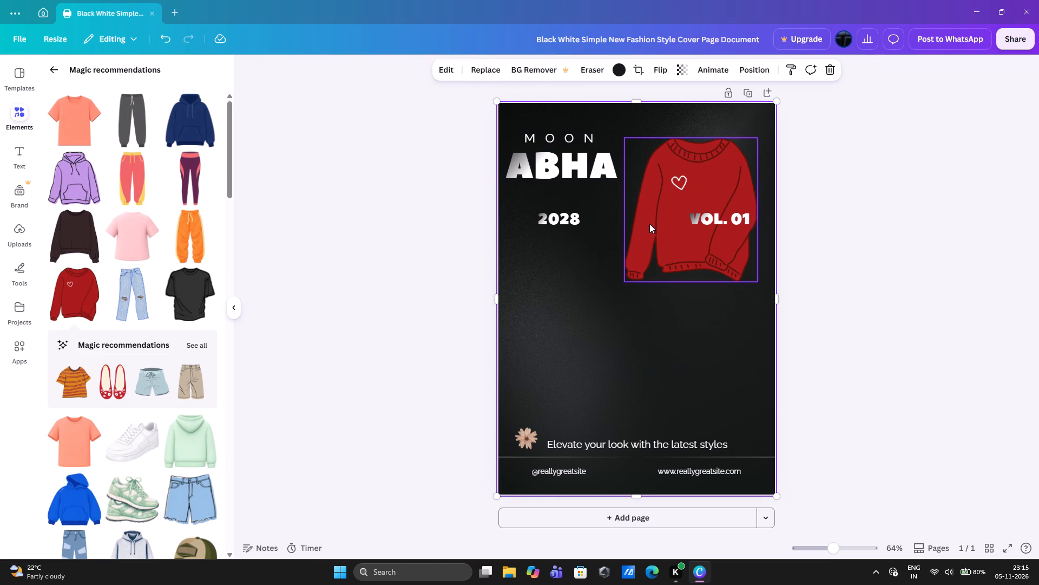
Nudge the red sweater graphic slightly upward beside the ABHA title.
click(680, 189)
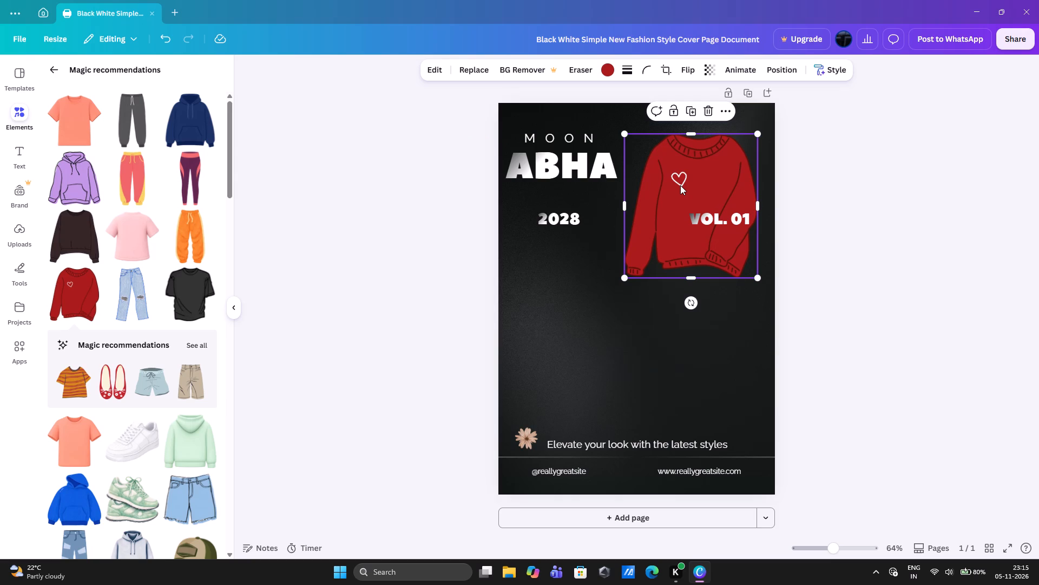
Delete the VOL. 01 text that overlaps the red sweater.
click(709, 210)
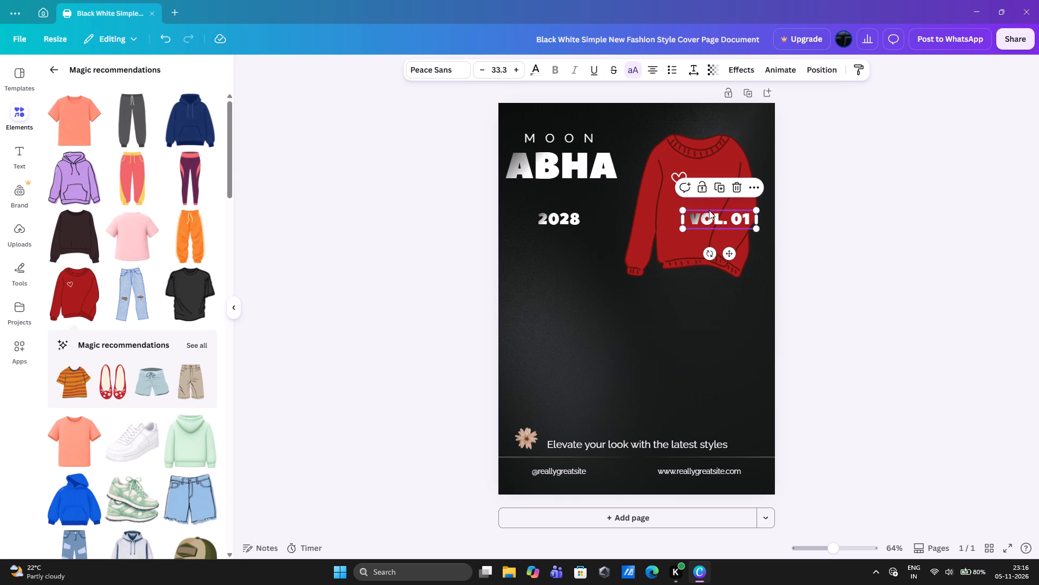
double_click(709, 210)
click(713, 209)
click(736, 184)
Replace the MOON line above the ABHA title with SPECIAL OFFER, leaving a double space between the words.
click(578, 137)
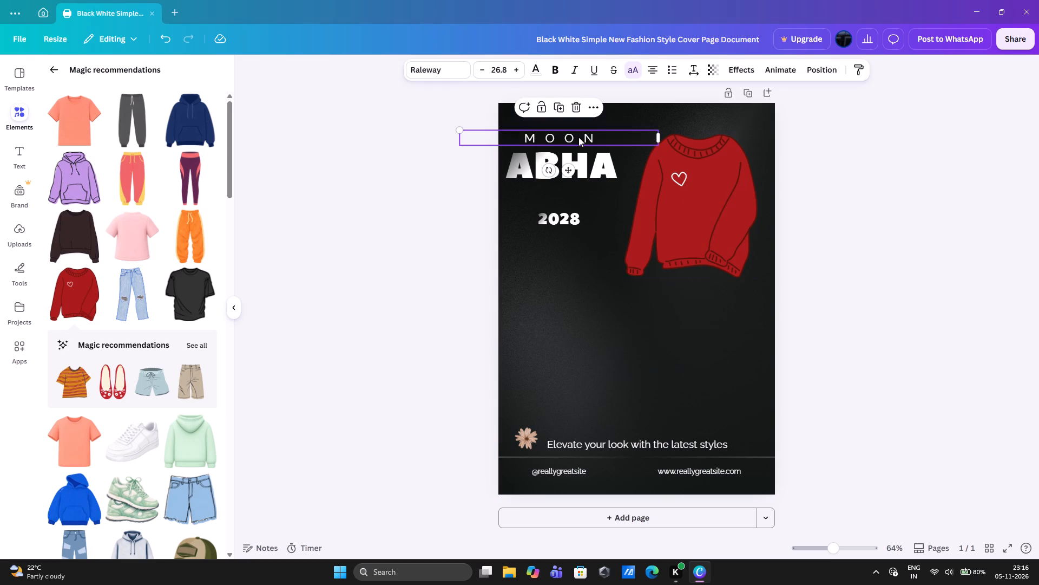
click(578, 137)
key(BackSpace)
key(BackSpace)
key(BackSpace)
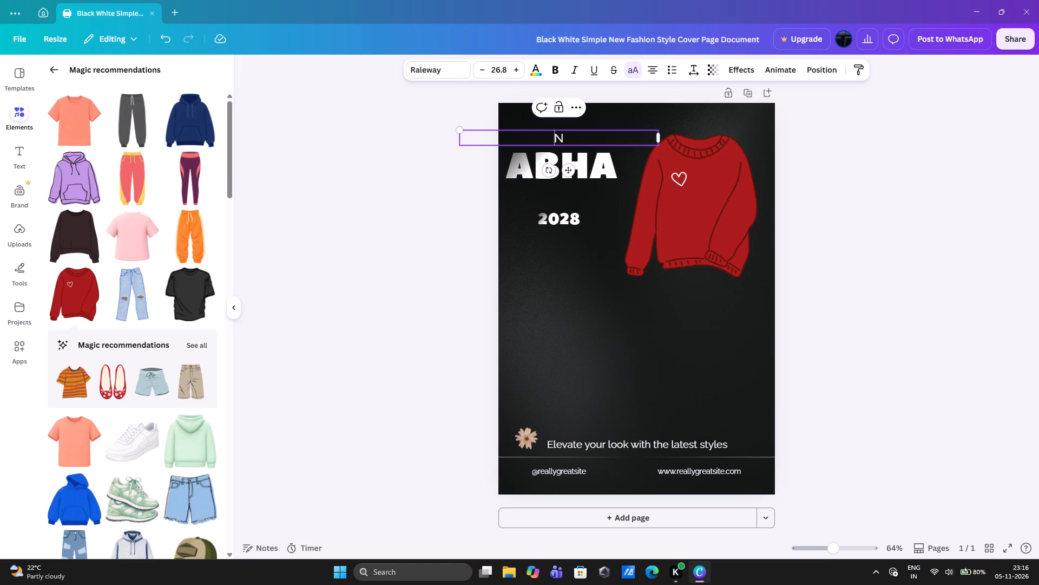
key(BackSpace)
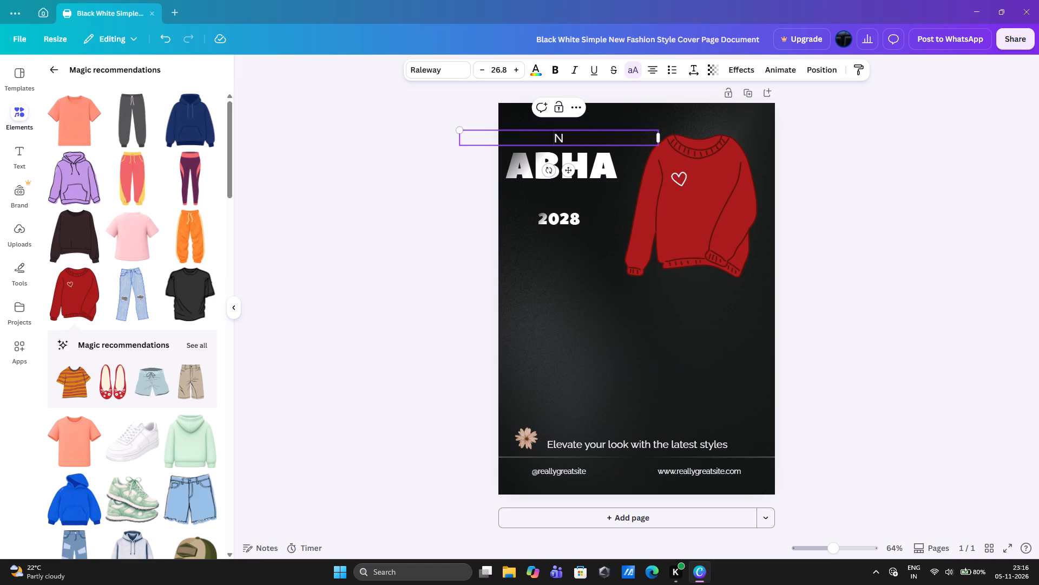
double_click(571, 139)
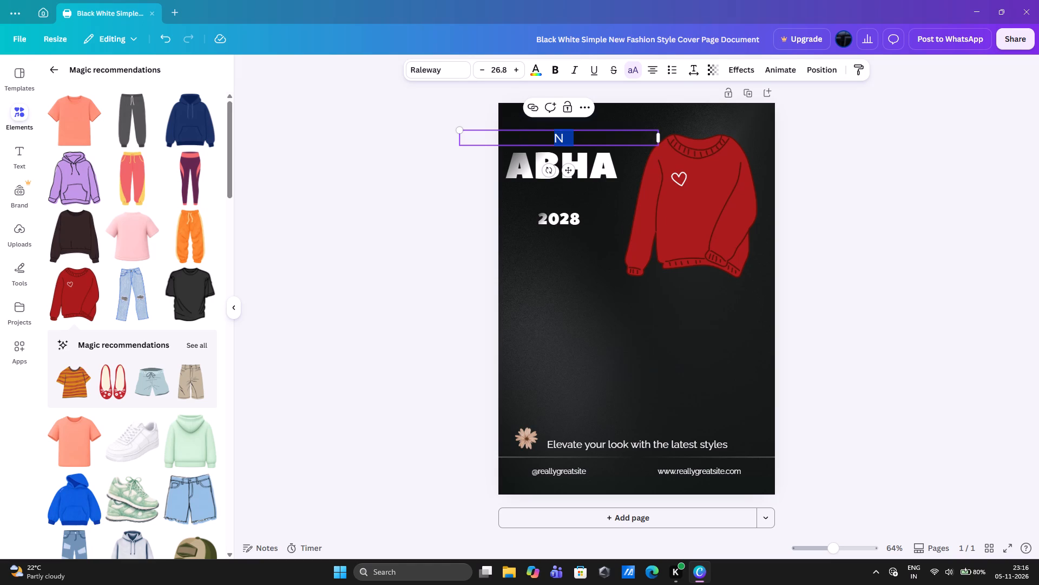
key(BackSpace)
key(s)
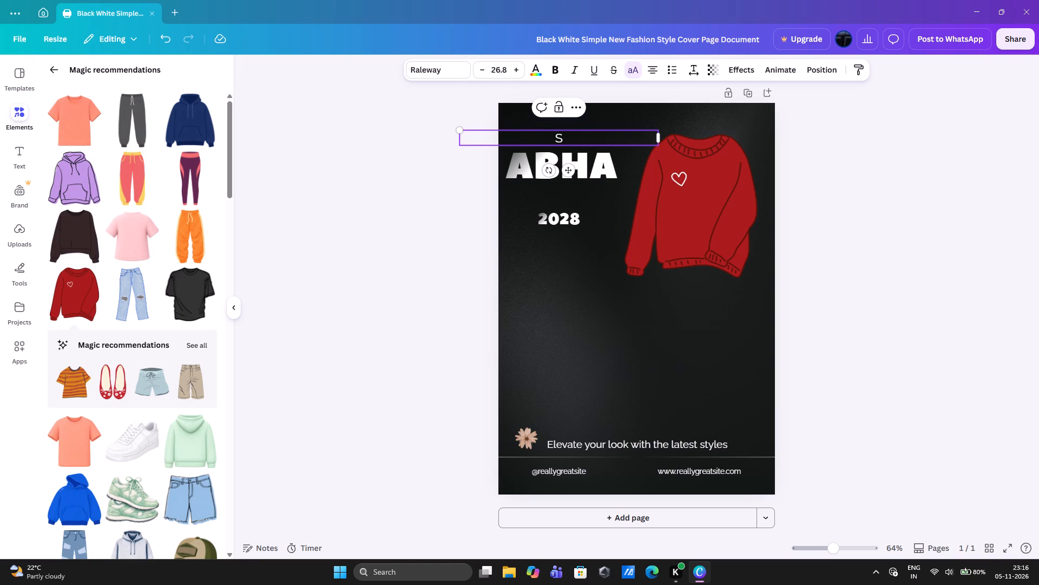
text(PECIAL)
key(space)
key(space)
text(OFFER)
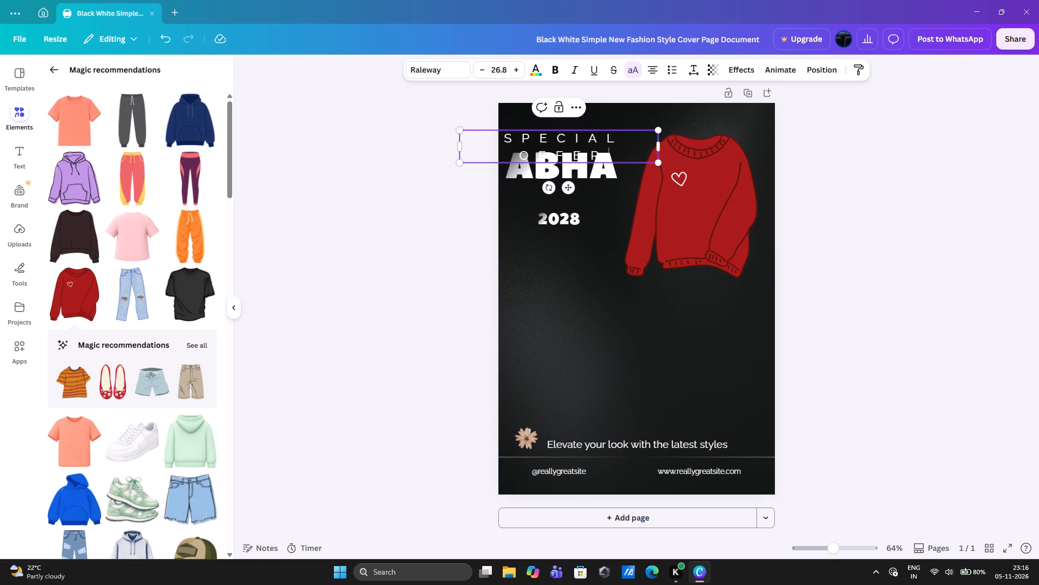
Widen the SPECIAL OFFER text box so the words fit on one line, and shrink the text to font size 15.7.
drag(659, 148, 720, 144)
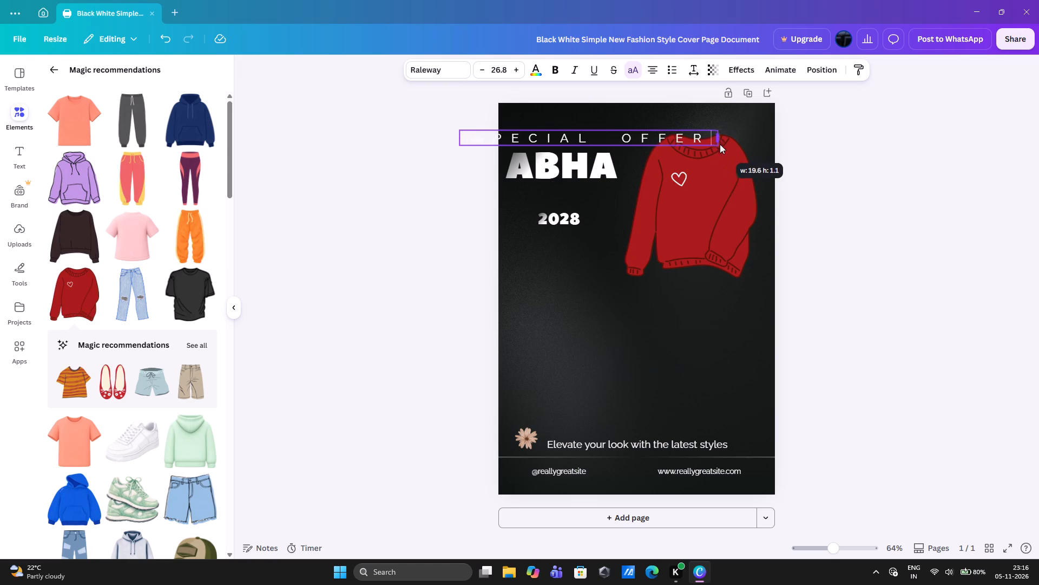
drag(720, 144, 705, 146)
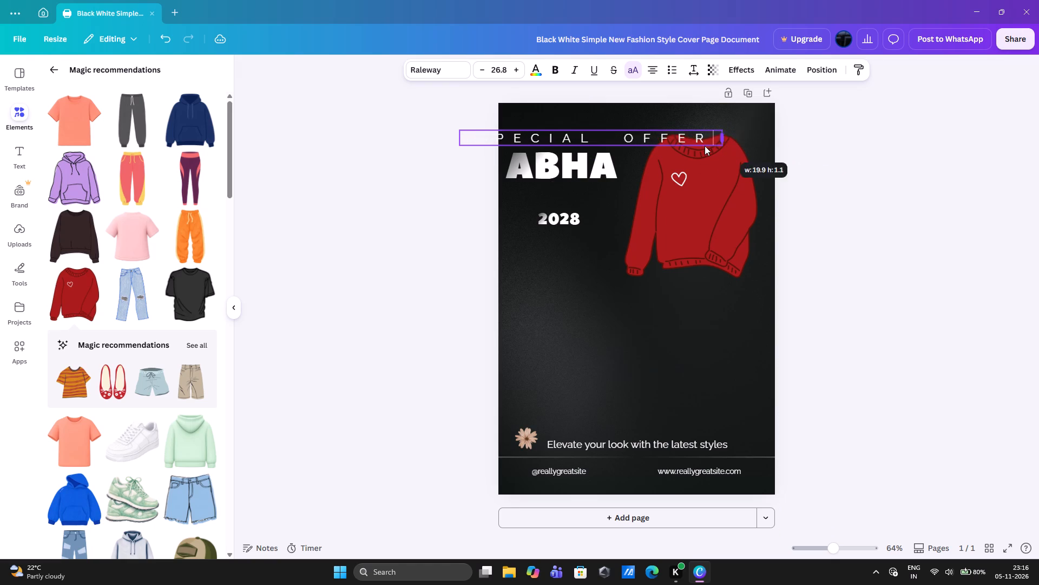
drag(705, 146, 808, 131)
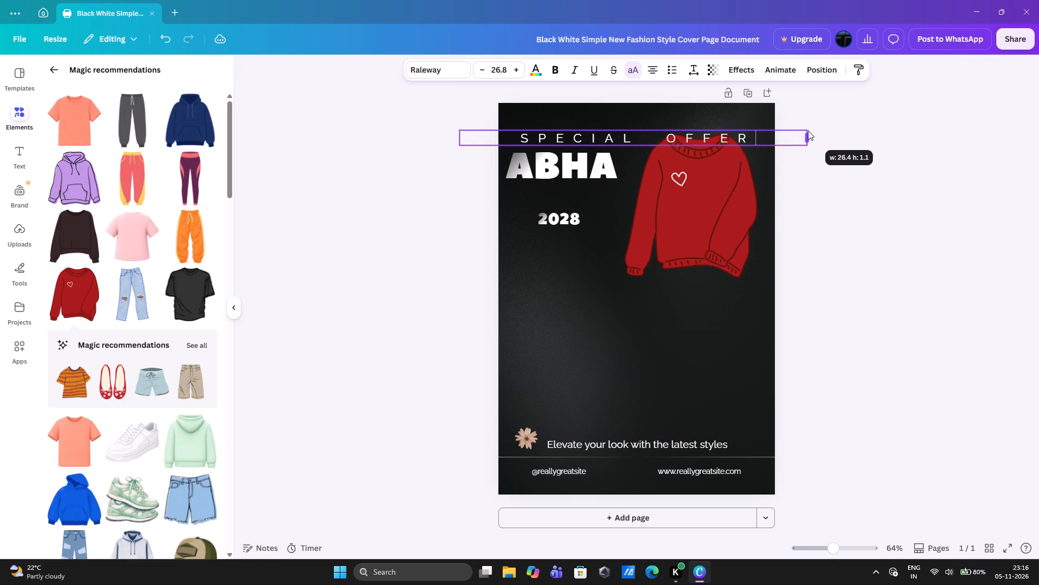
drag(808, 131, 675, 133)
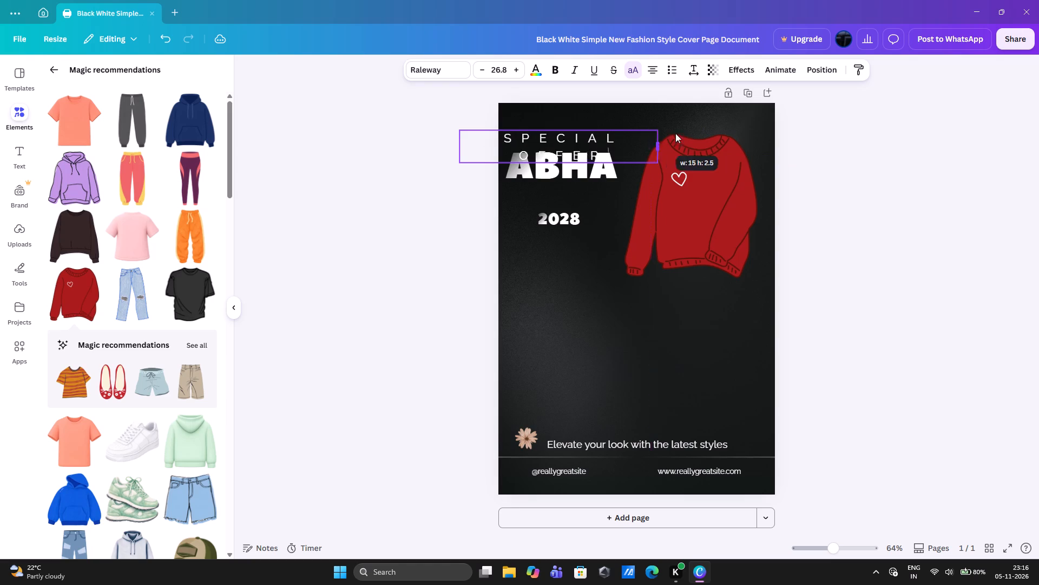
drag(675, 133, 703, 127)
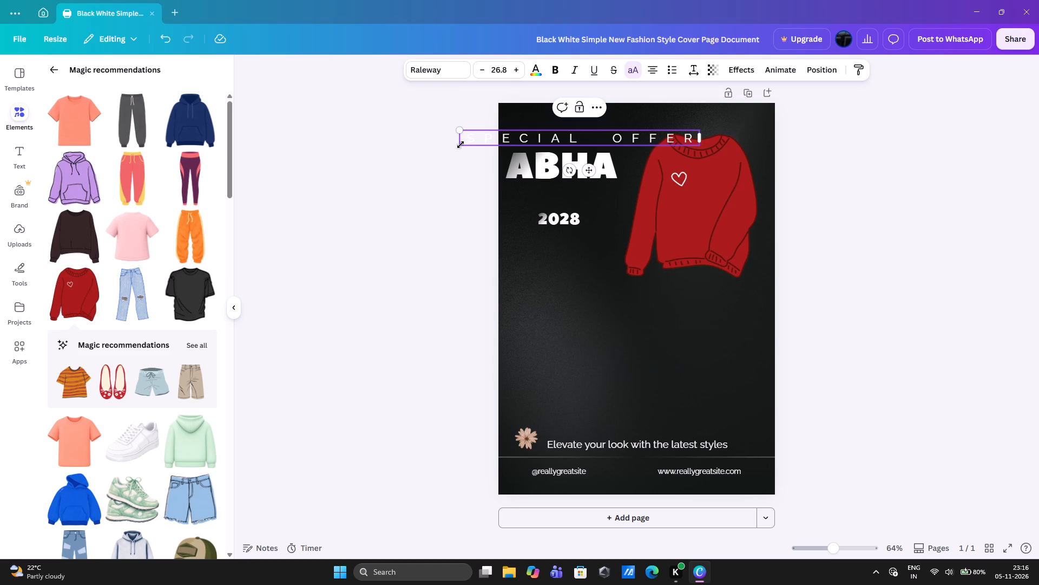
drag(461, 145, 557, 121)
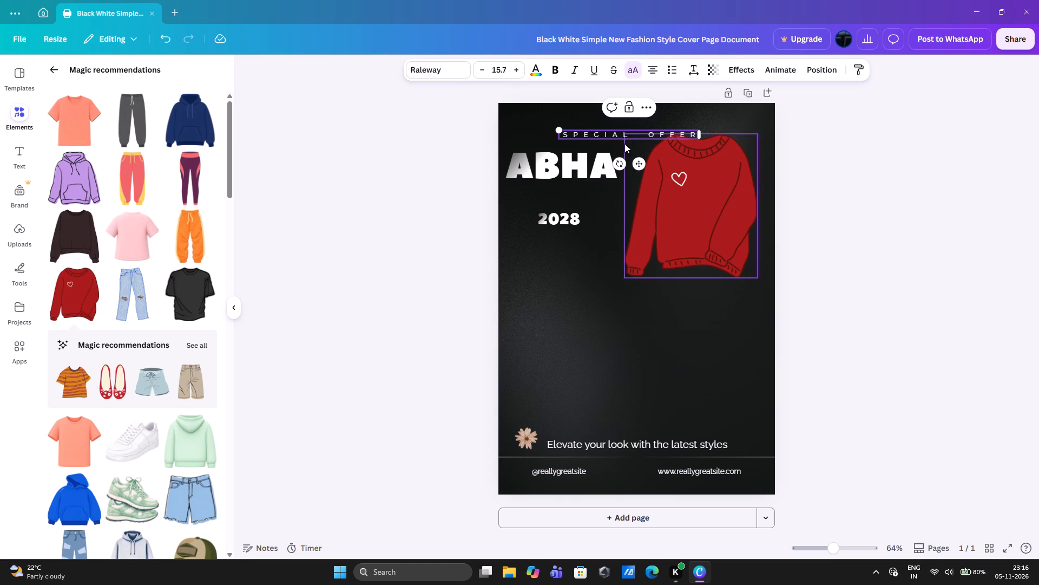
Move SPECIAL OFFER to the cover's left side beside the sweater and place the ABHA title directly beneath it, above 2028.
drag(624, 142, 599, 146)
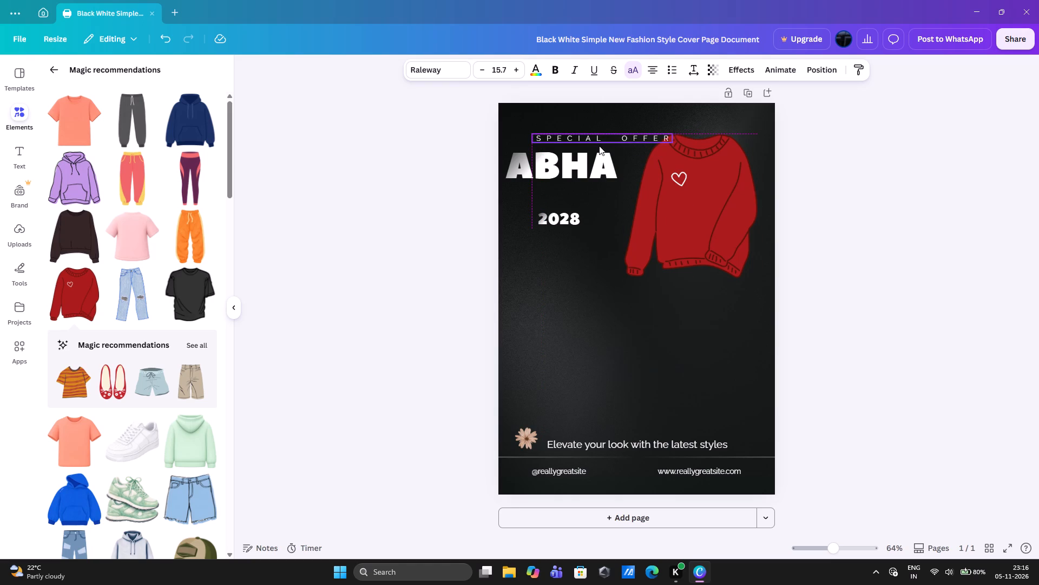
drag(599, 146, 579, 159)
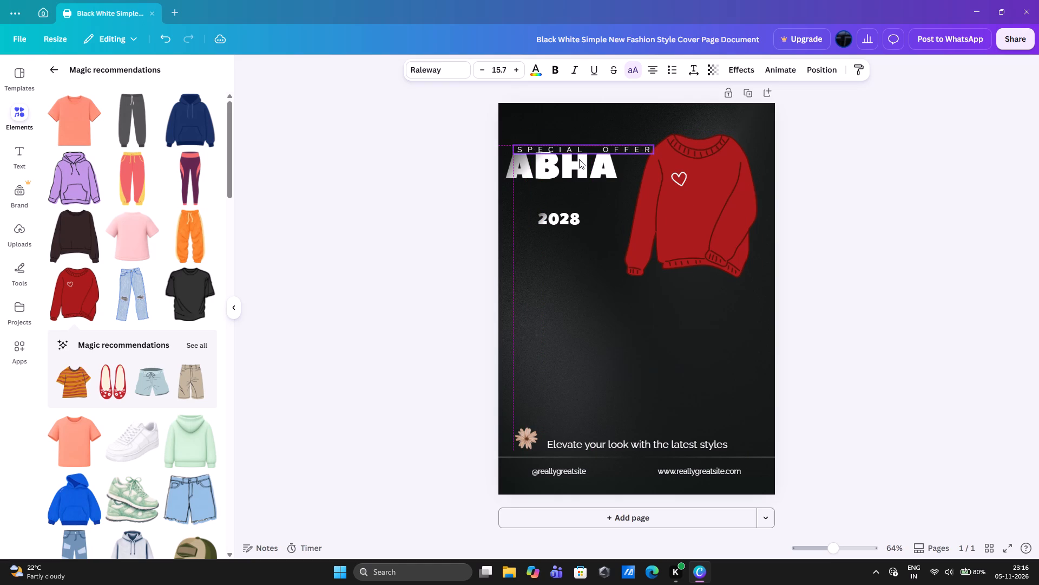
drag(579, 159, 572, 162)
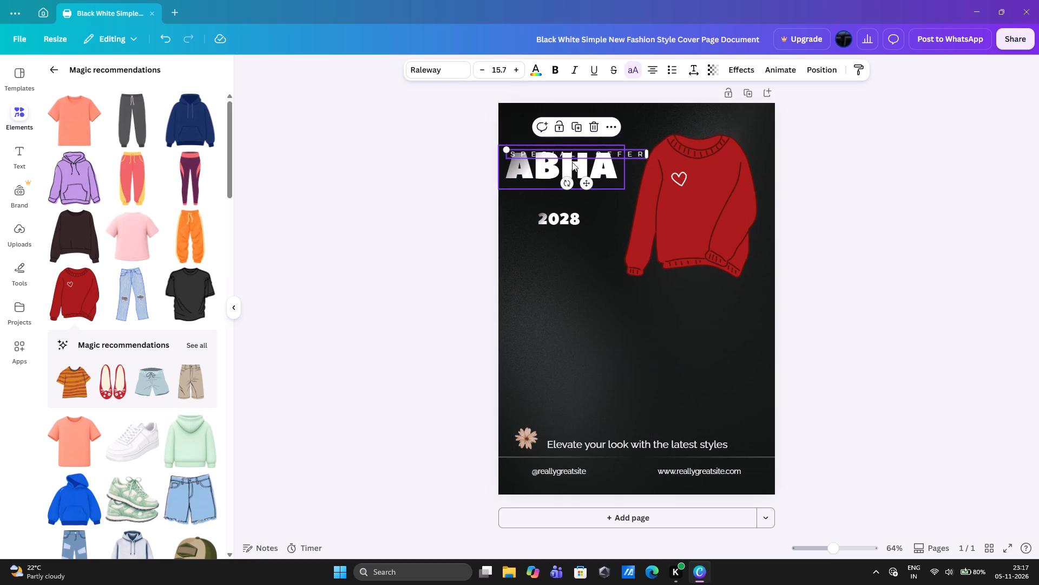
drag(572, 162, 579, 183)
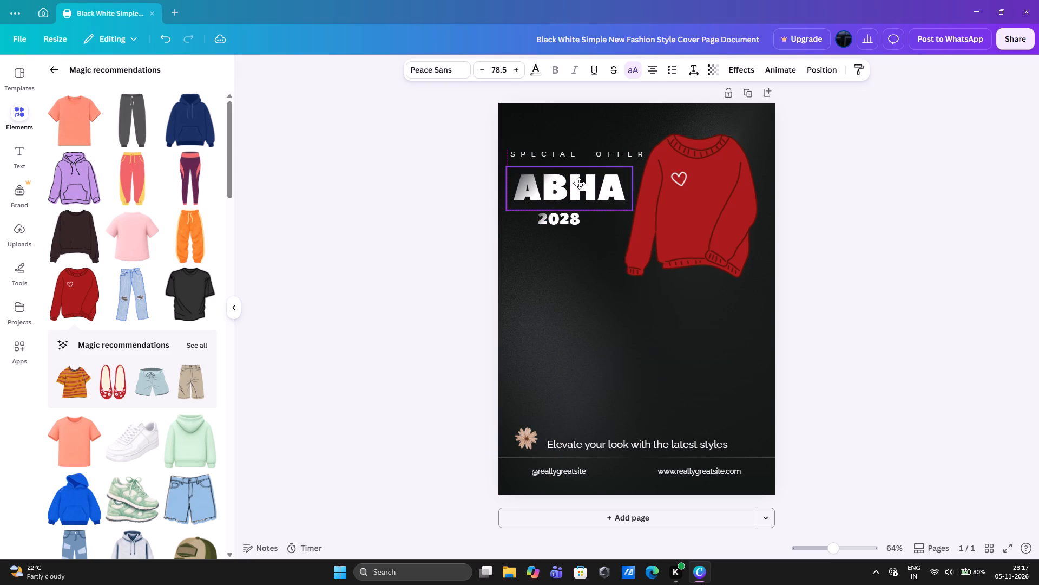
drag(579, 183, 578, 177)
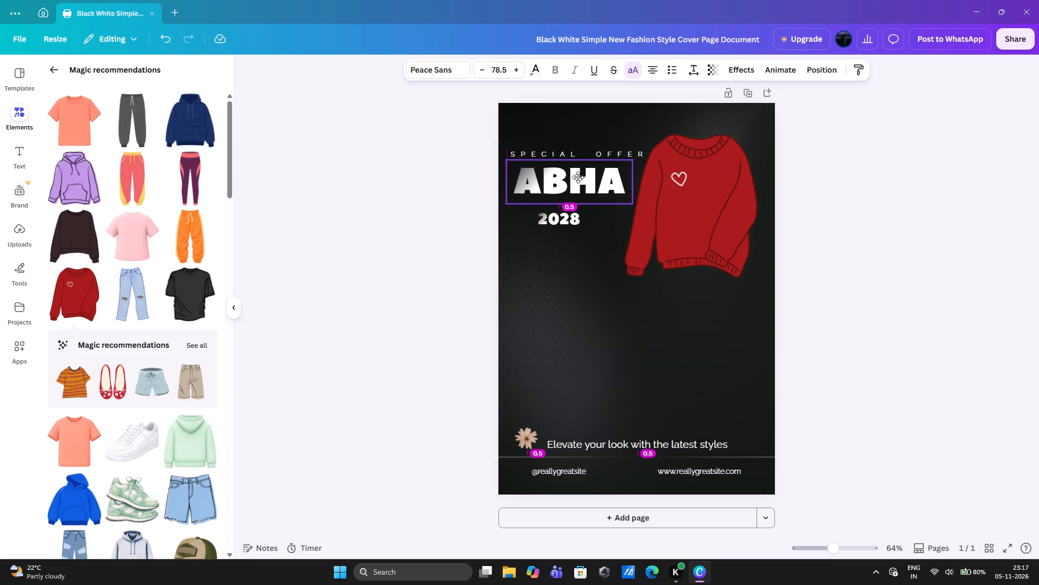
drag(578, 177, 576, 177)
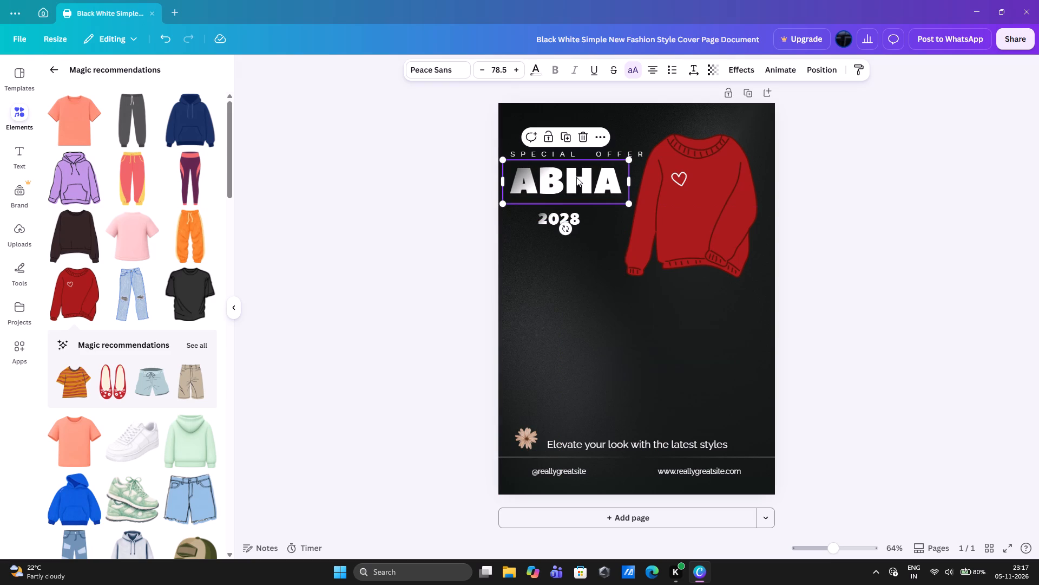
Replace the ABHA title with WINTERCOLLECTION, widening its text box so WINTER fits on one line.
click(619, 183)
double_click(619, 183)
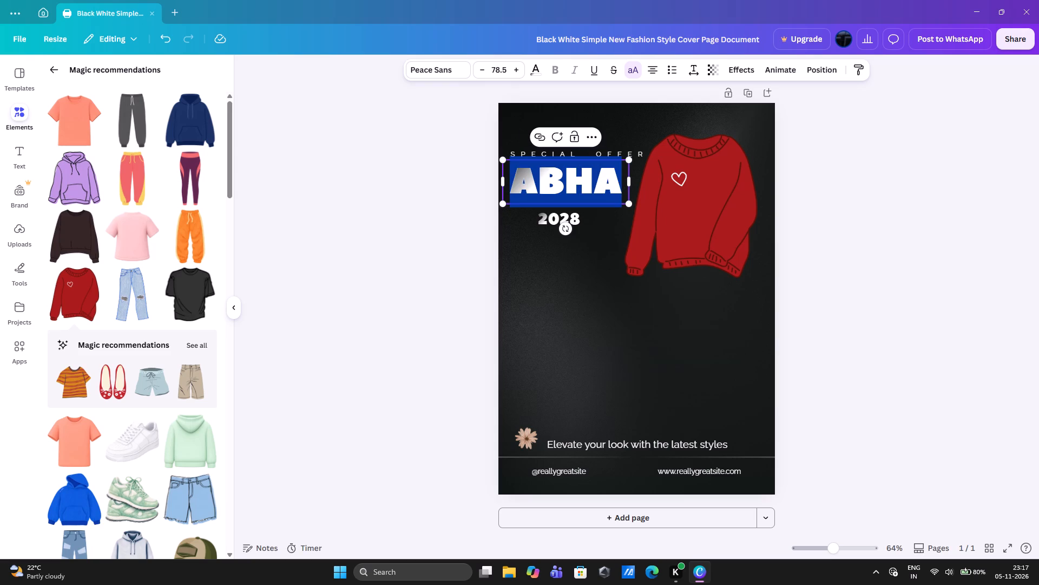
key(w)
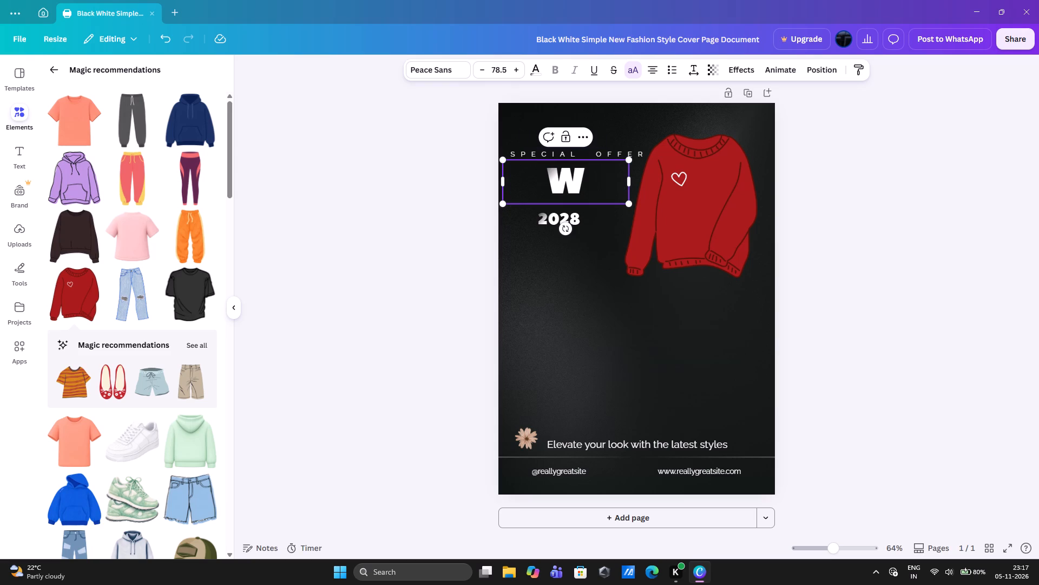
text(INTER)
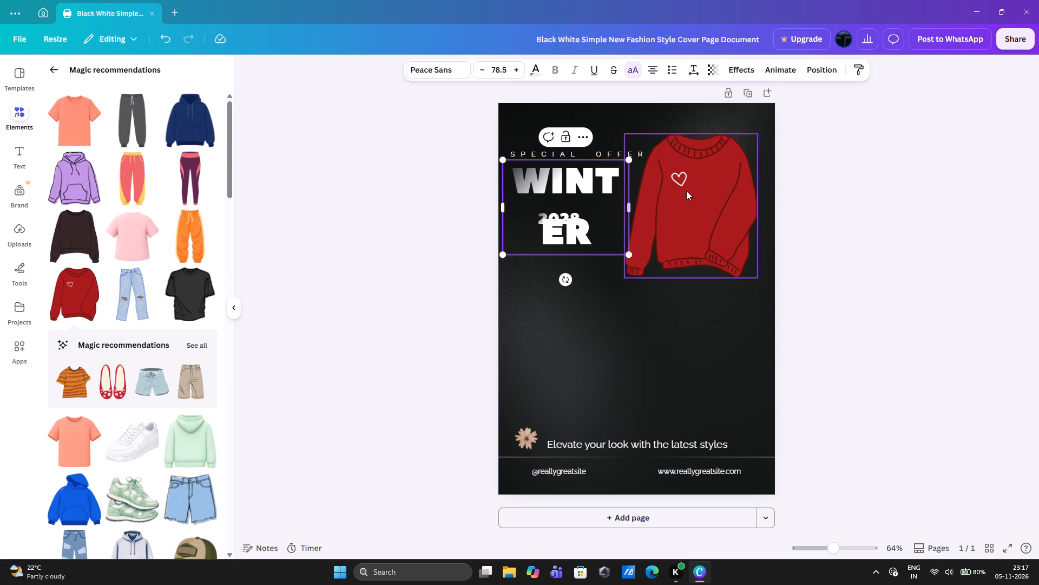
drag(629, 211, 656, 207)
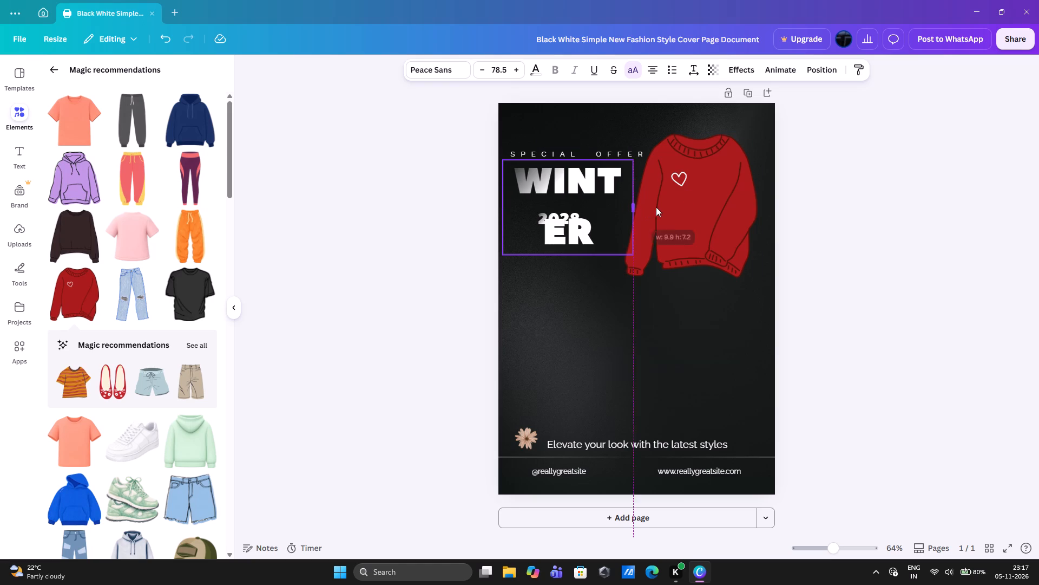
drag(656, 207, 686, 198)
key(c)
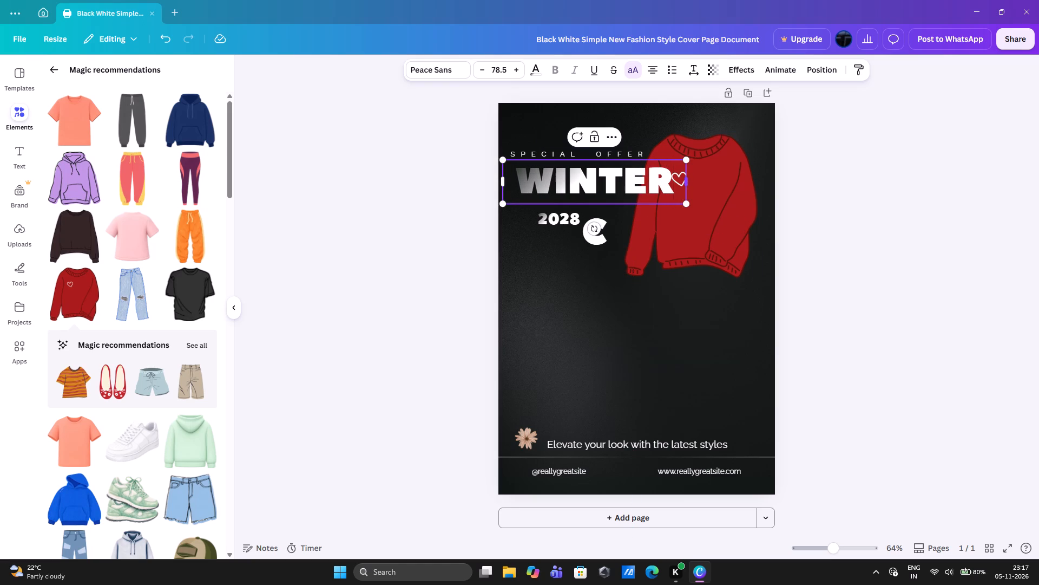
text(OLLECTION)
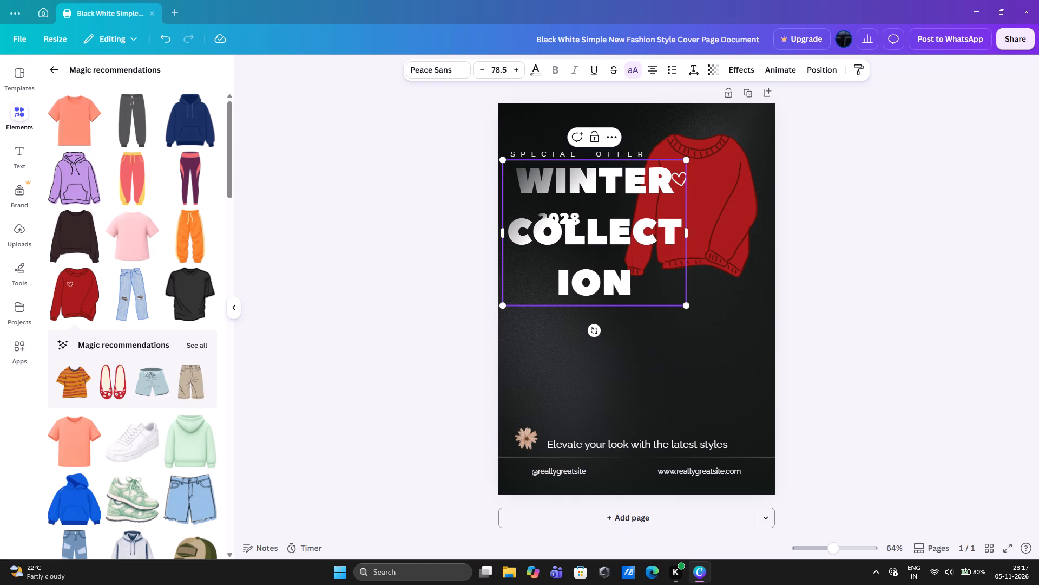
Widen the WINTERCOLLECTION text box slightly, to a width of about 16.
drag(686, 232, 731, 231)
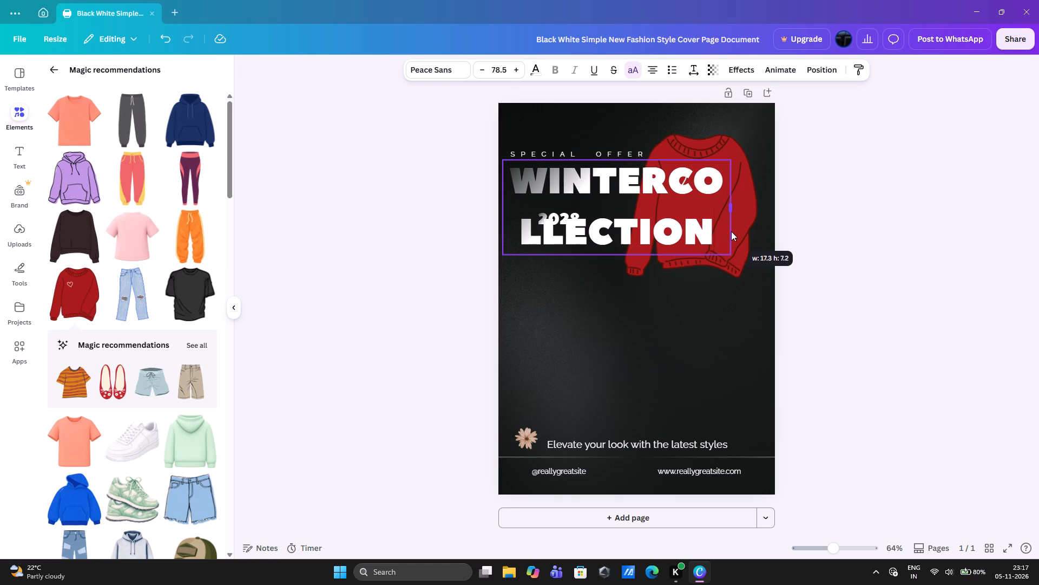
drag(731, 231, 715, 227)
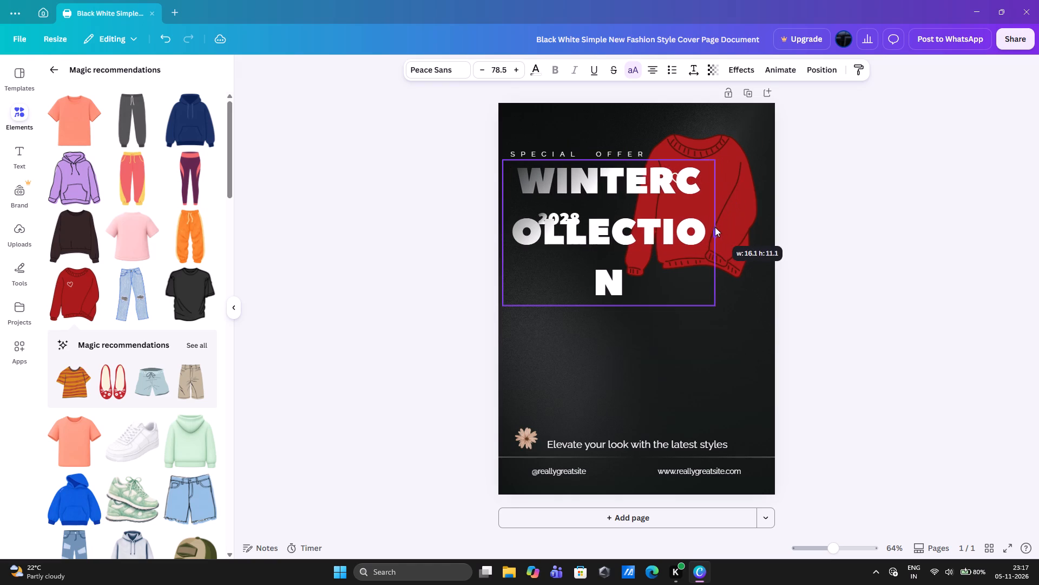
drag(715, 227, 713, 228)
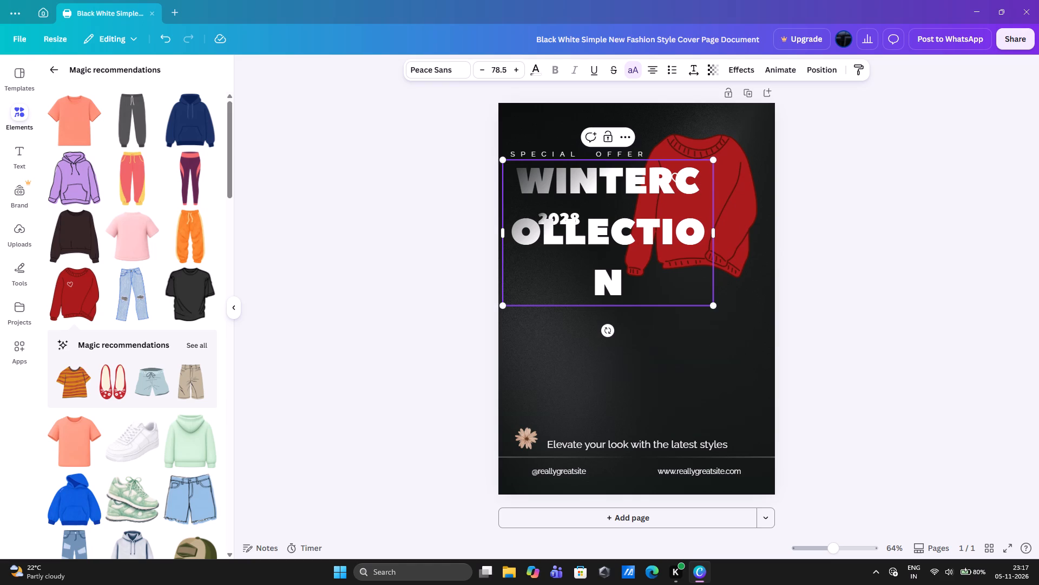
Break the WINTERCOLLECTION title after WINTER so COLLECTION starts on a new line.
click(648, 181)
double_click(648, 181)
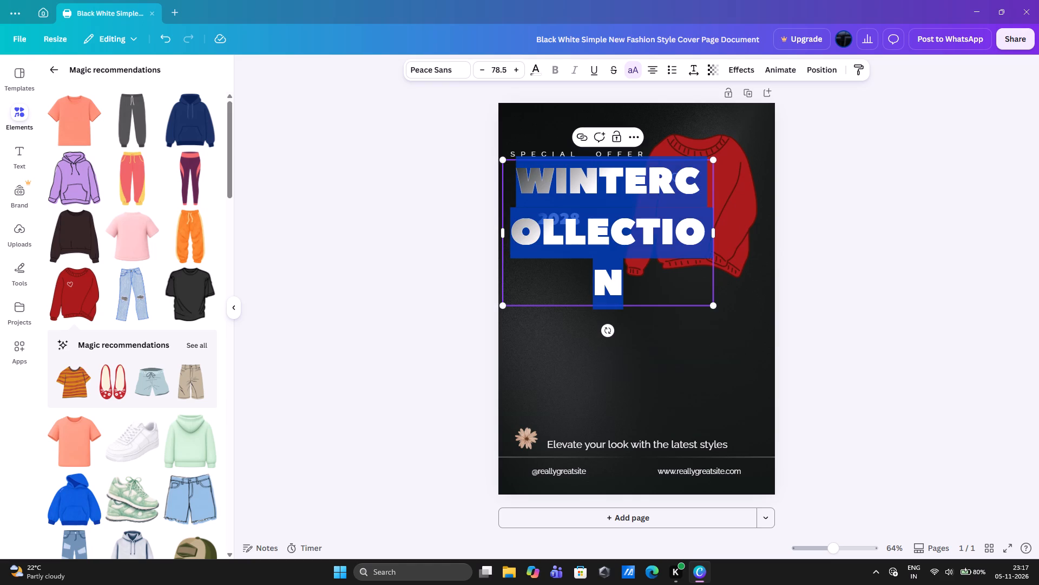
click(648, 181)
key(Return)
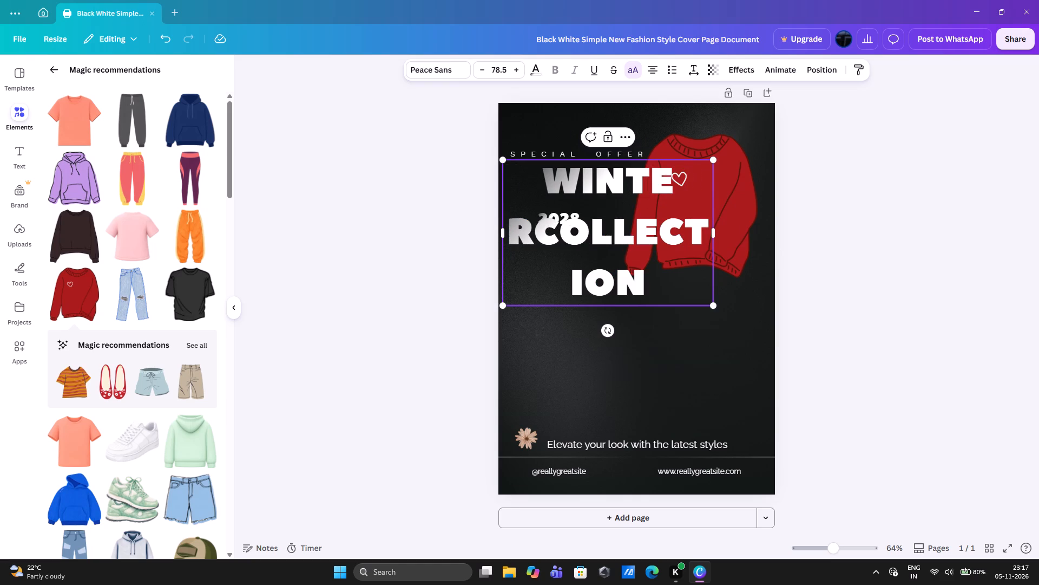
key(BackSpace)
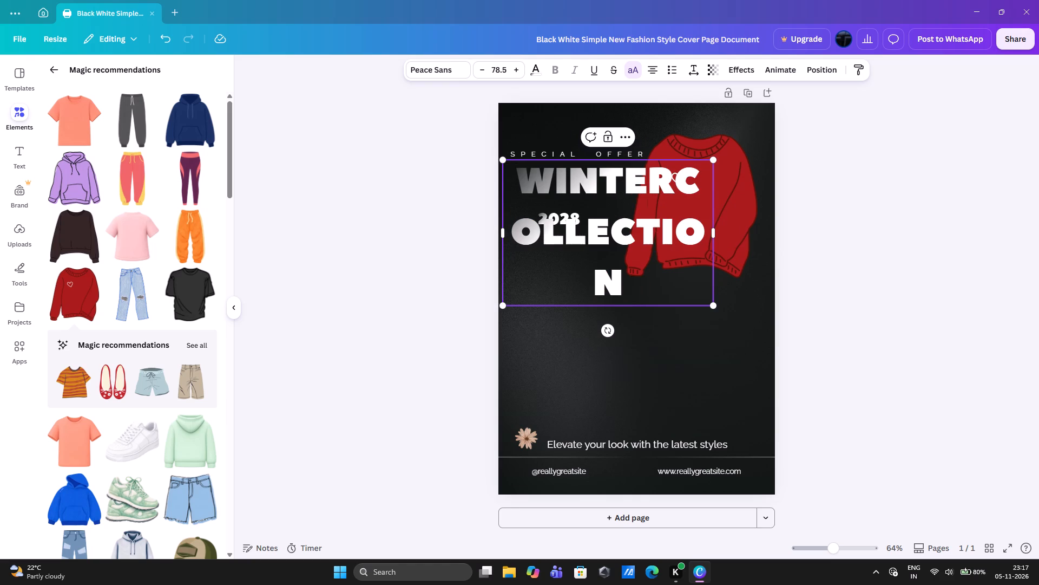
click(672, 181)
key(Return)
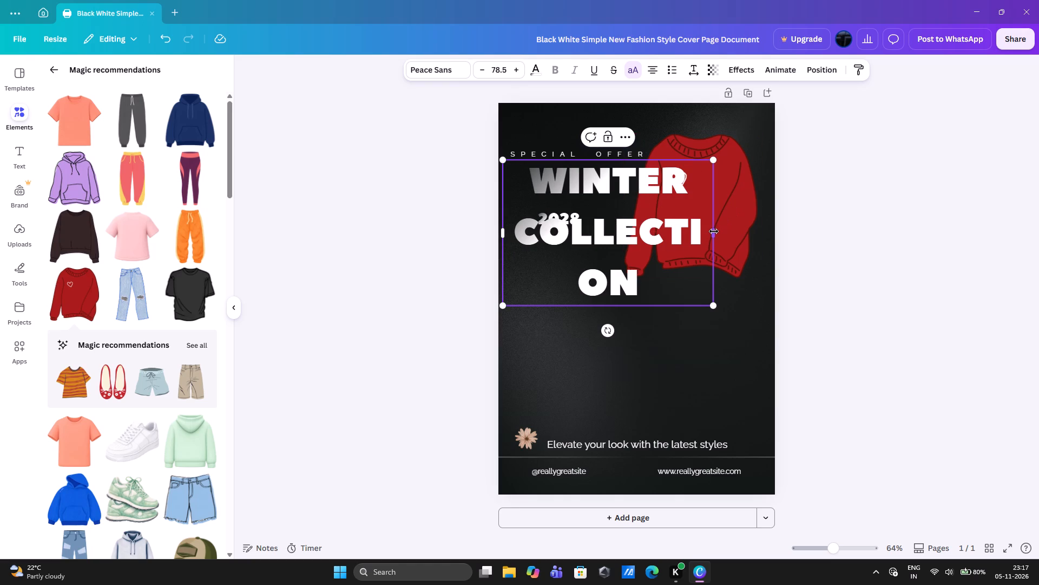
Widen the title's text box until COLLECTION fits on one line, and shrink the text to font size 38.9.
drag(714, 231, 766, 220)
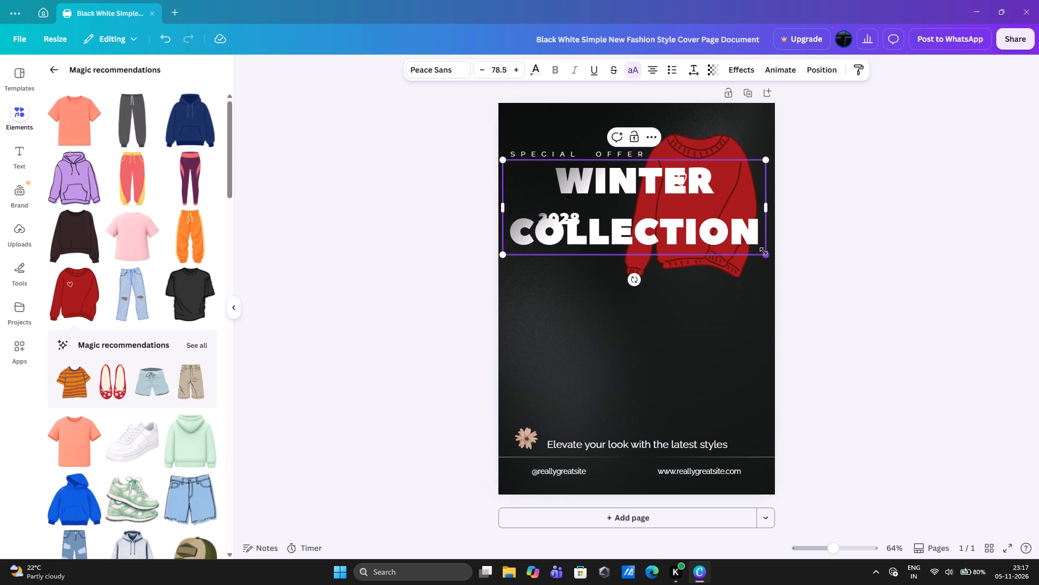
drag(764, 251, 634, 196)
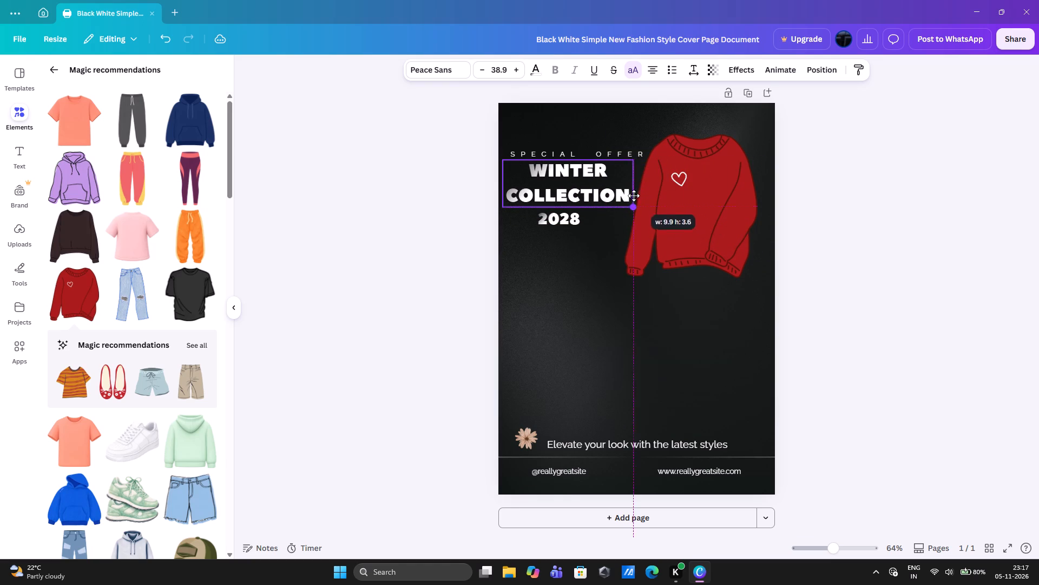
drag(634, 196, 636, 196)
Add trailing spaces after WINTER to shift the word left, roughly in line with the start of COLLECTION.
drag(604, 193, 609, 171)
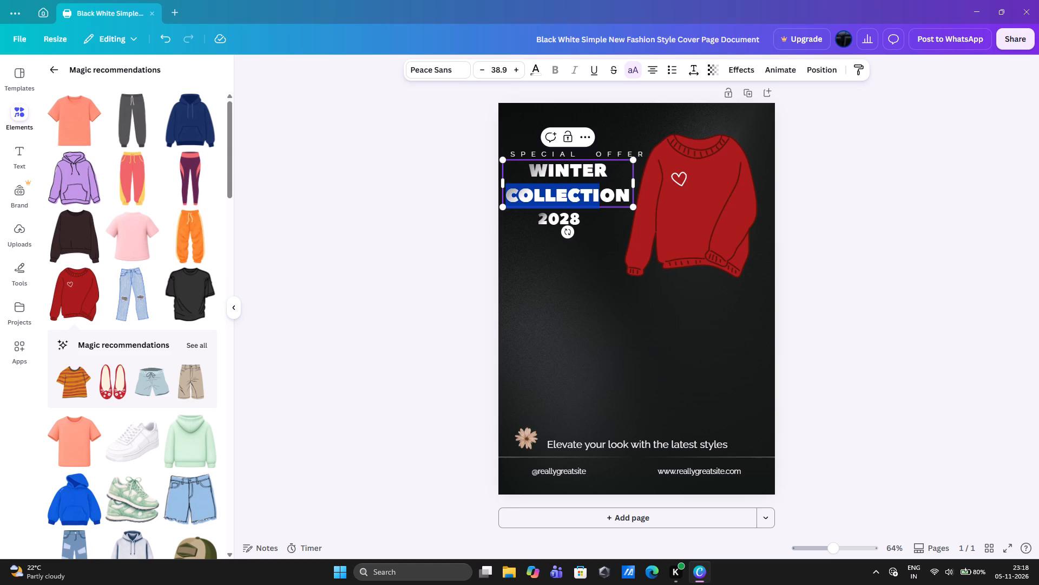
drag(609, 171, 609, 172)
double_click(609, 172)
double_click(609, 172)
click(609, 172)
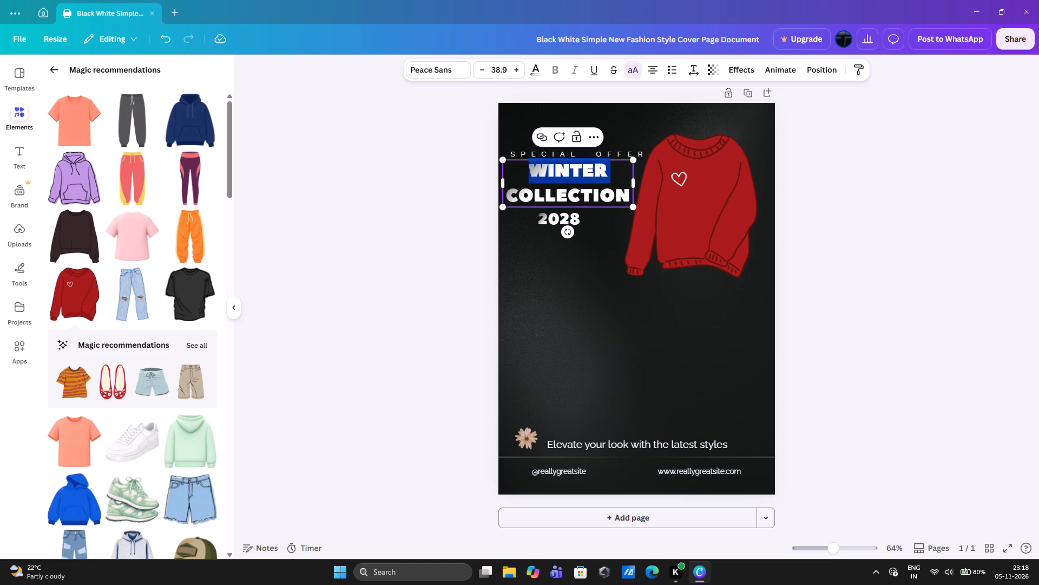
click(609, 173)
double_click(609, 173)
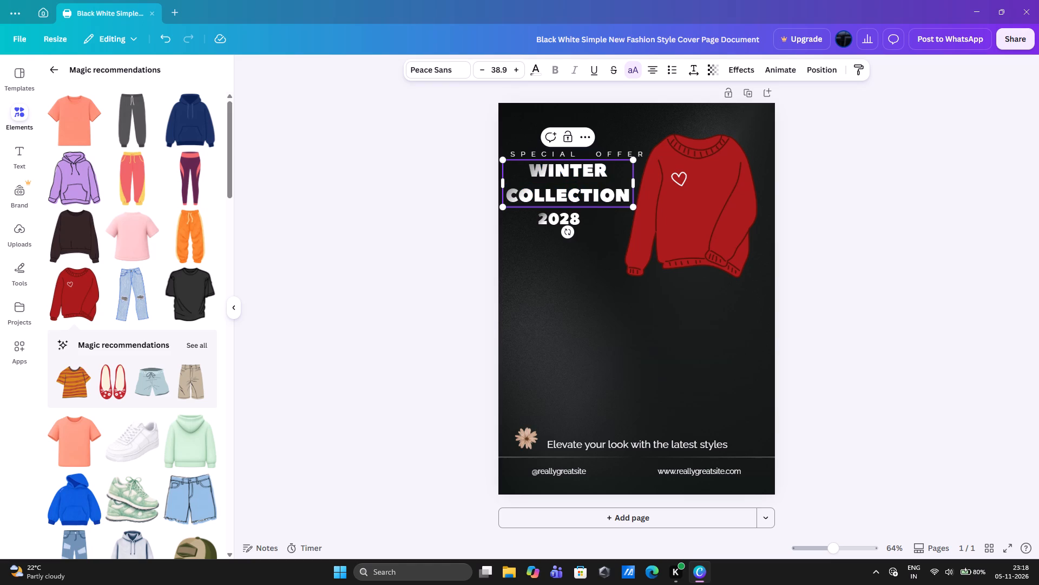
double_click(609, 173)
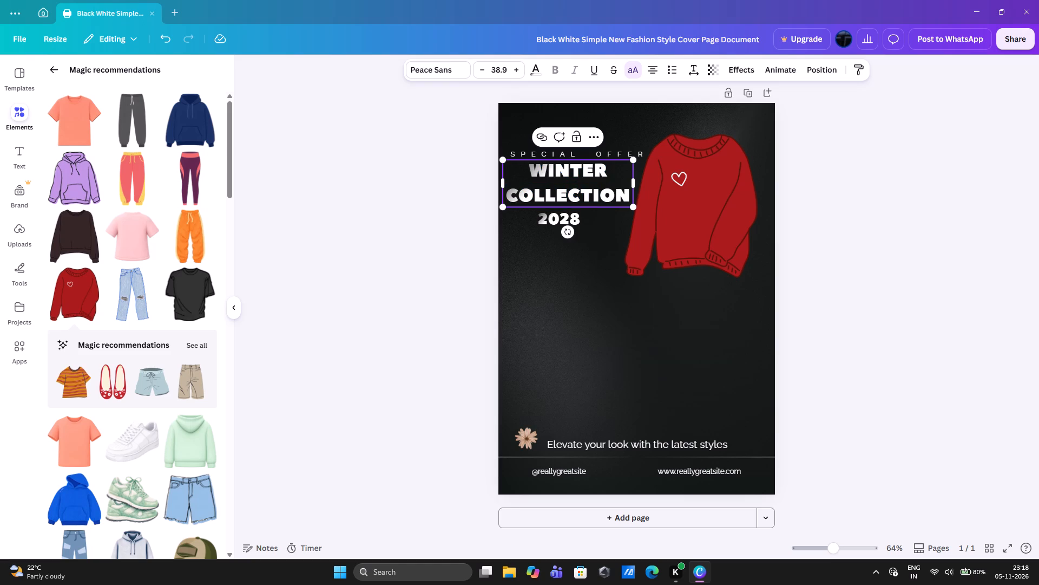
click(613, 172)
key(space)
key(space)
key(space)
key(space)
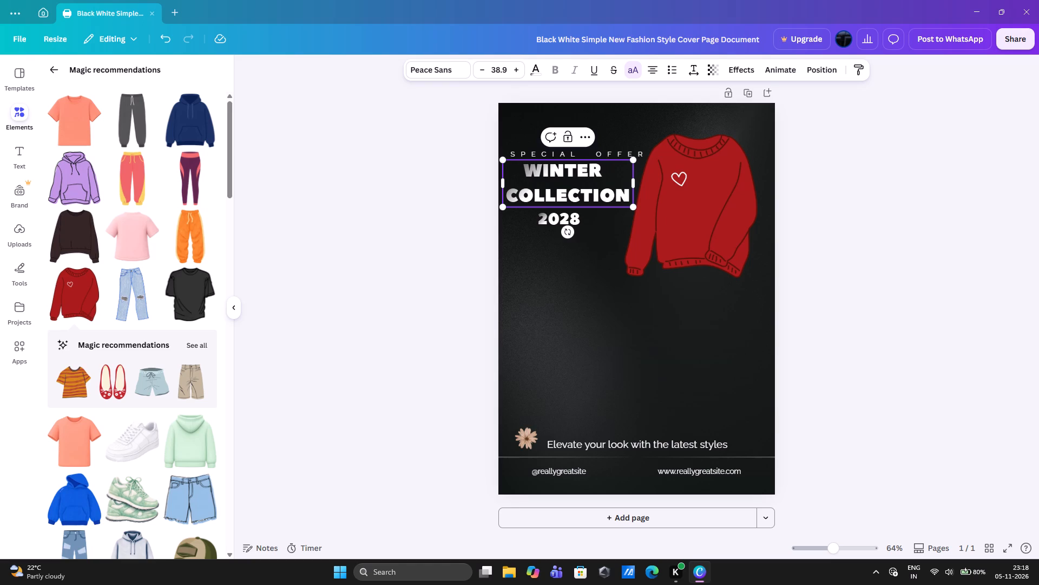
key(space)
key(space)
key(space)
key(space)
key(space)
key(space)
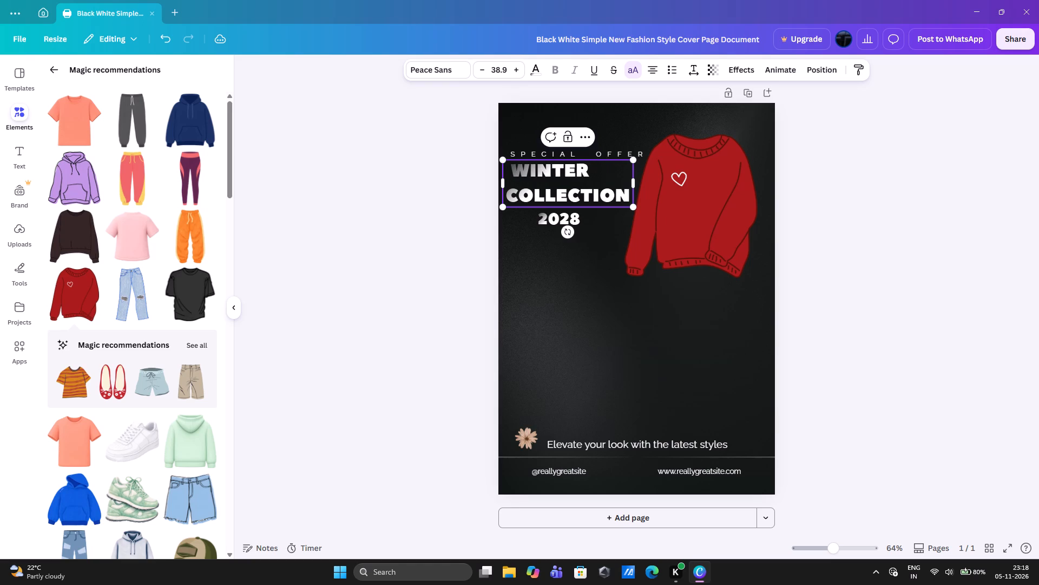
key(space)
key(space)
key(space)
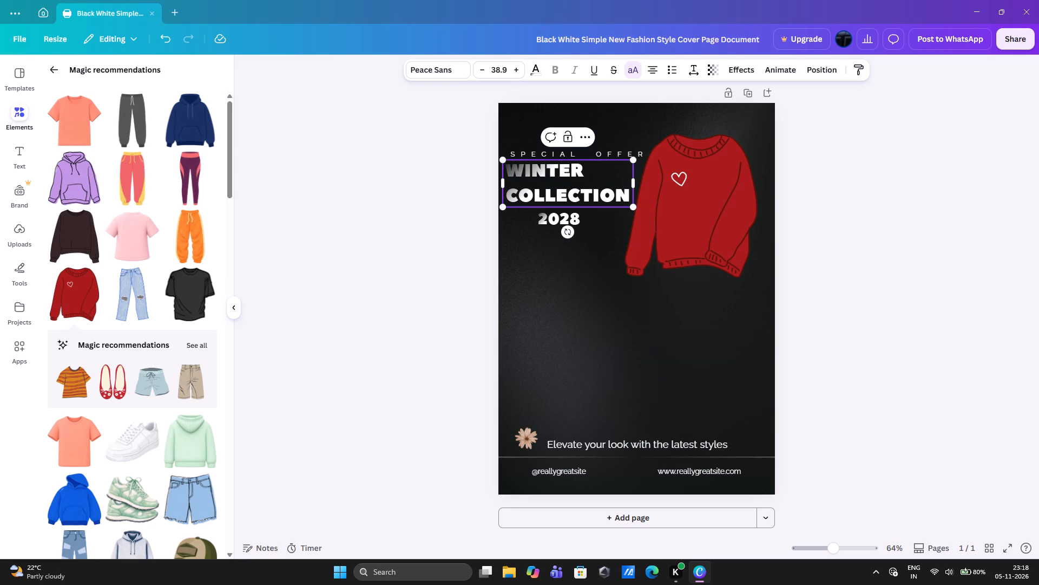
key(BackSpace)
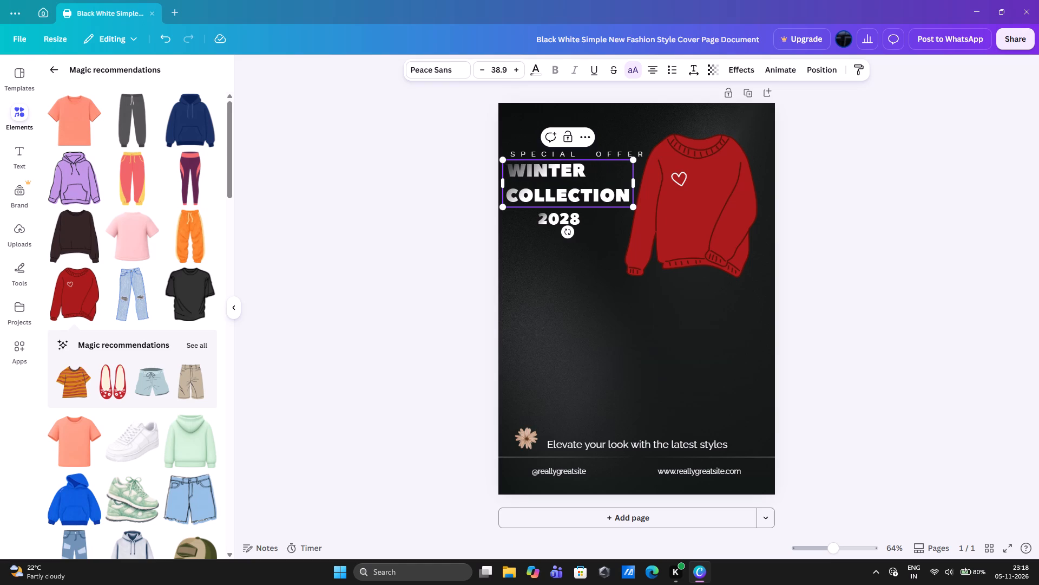
key(space)
key(space)
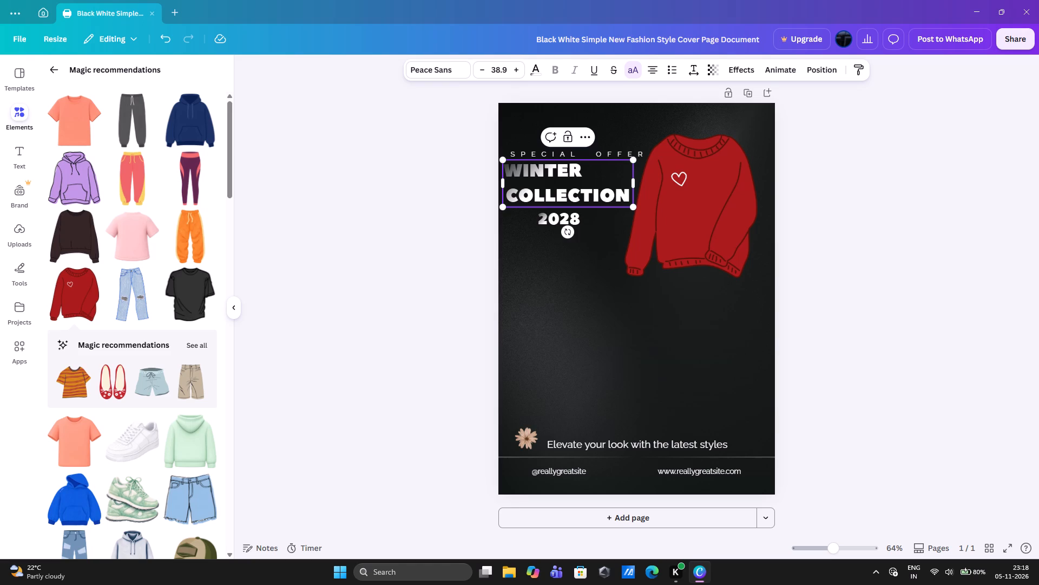
click(611, 279)
Reposition the WINTER COLLECTION title slightly lower and to the right, so its left edge lines up under SPECIAL OFFER.
drag(555, 179, 558, 184)
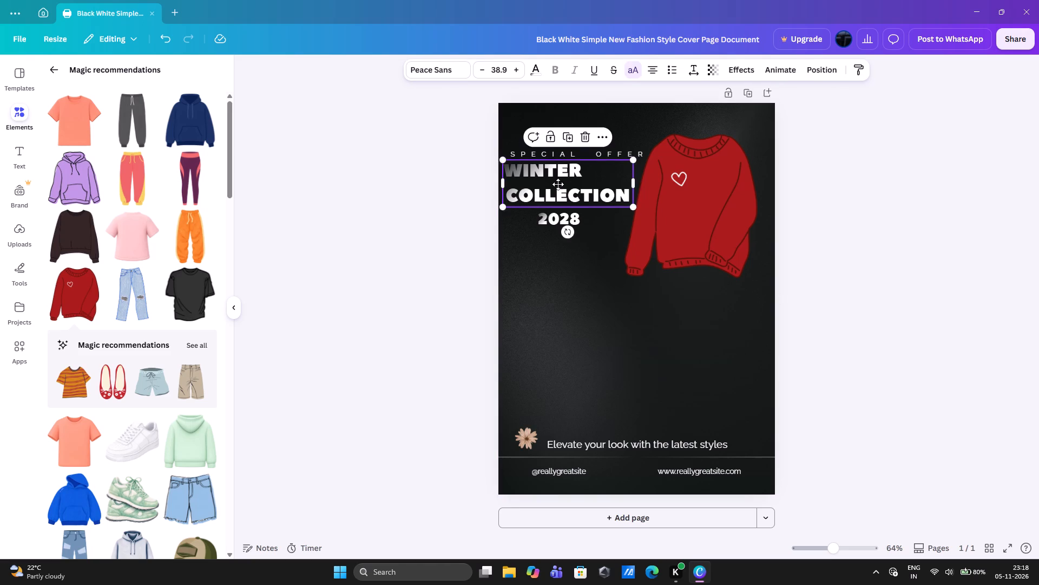
drag(558, 184, 537, 186)
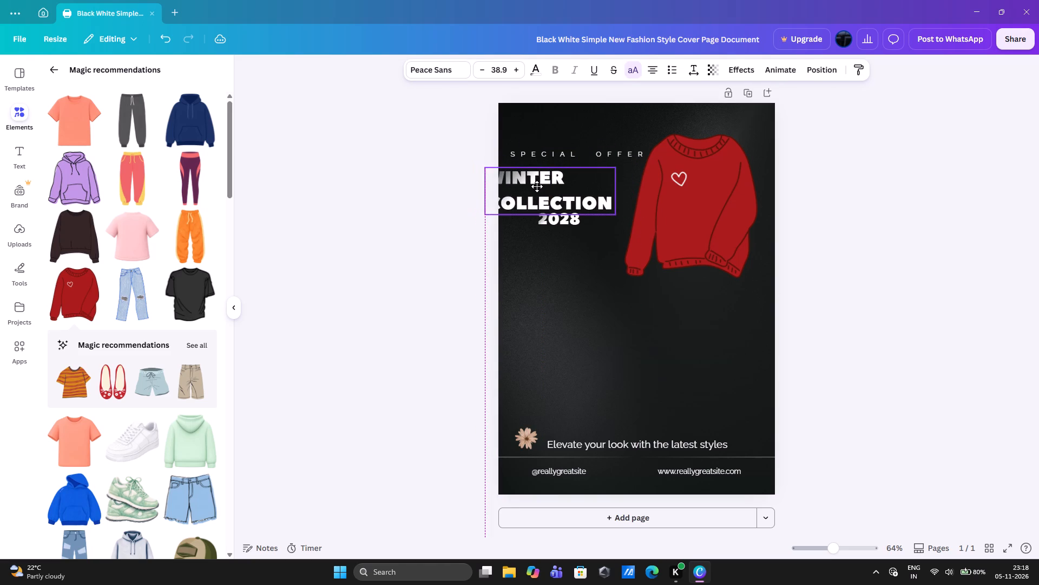
drag(537, 186, 558, 185)
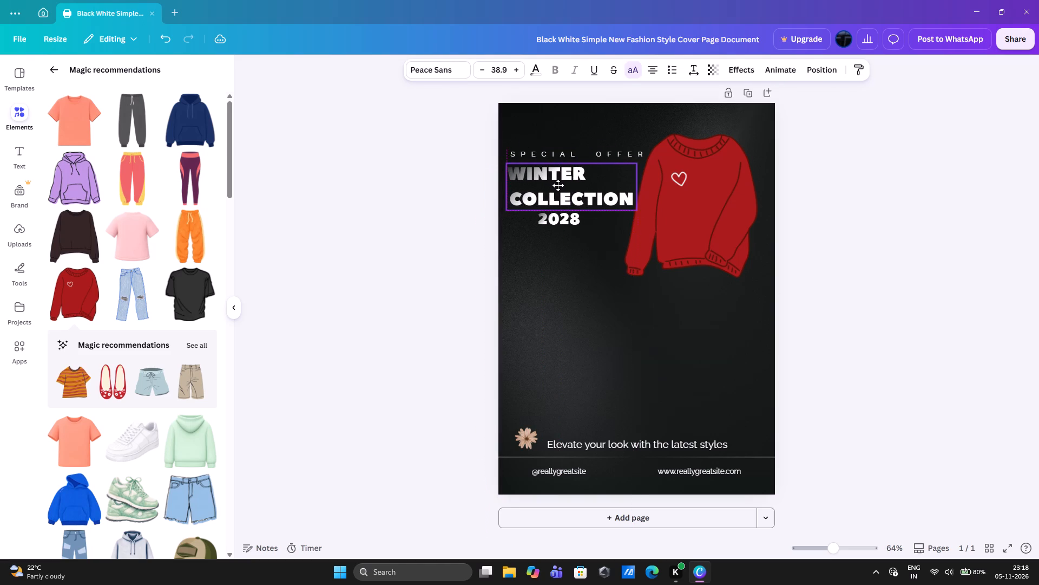
drag(558, 185, 561, 186)
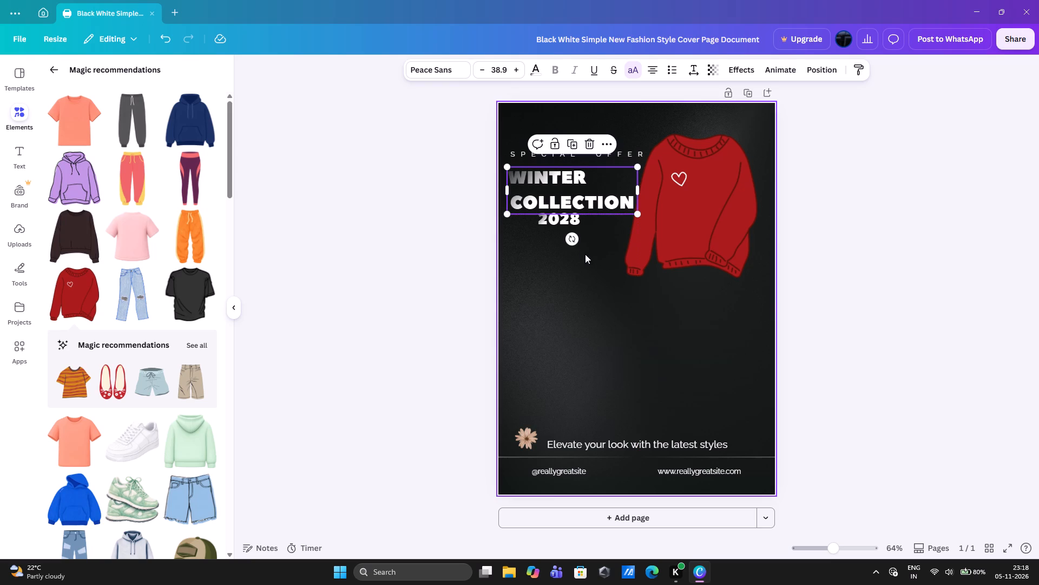
click(591, 291)
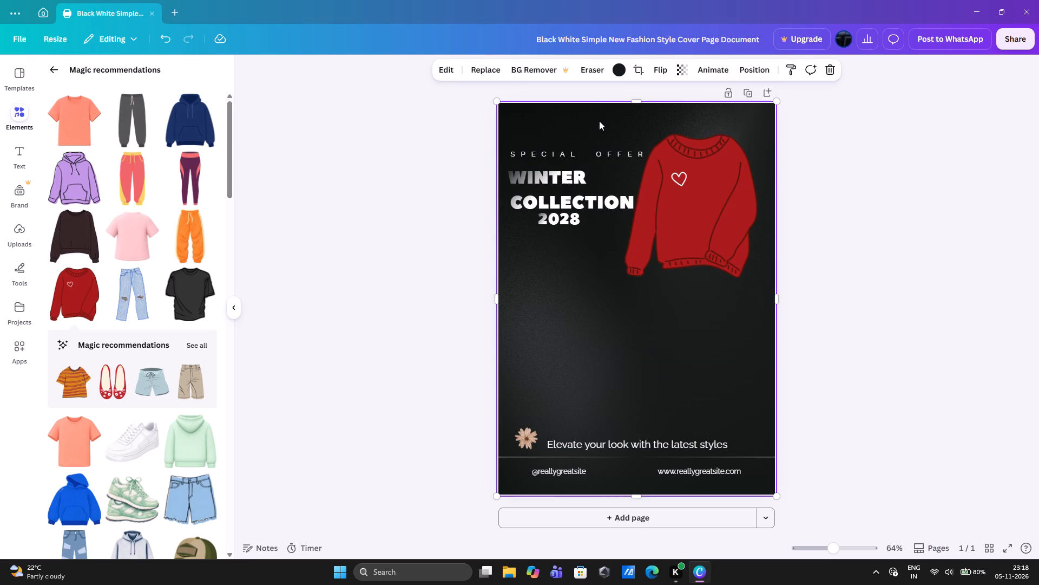
click(599, 121)
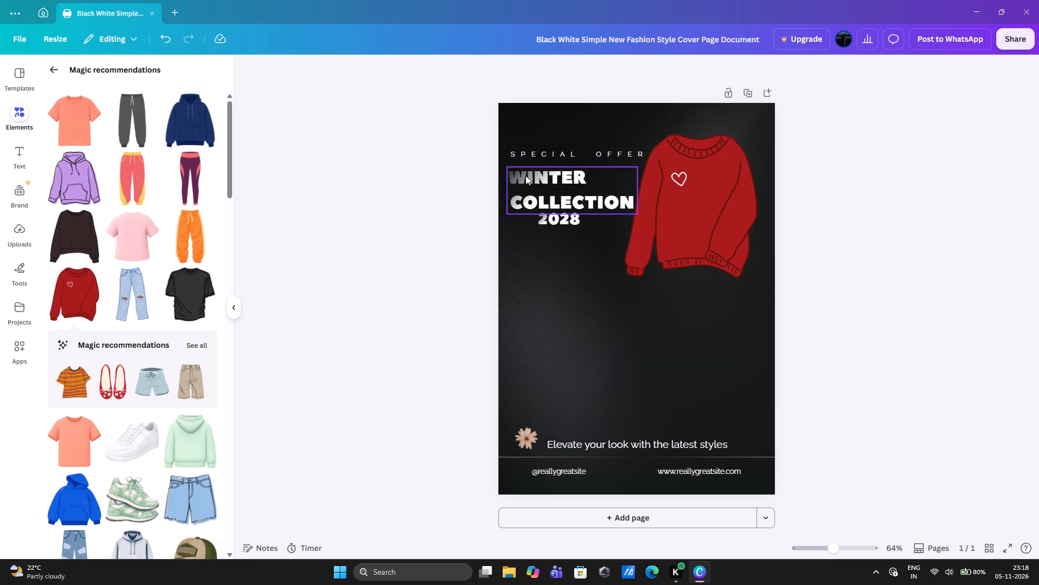
drag(513, 125, 523, 95)
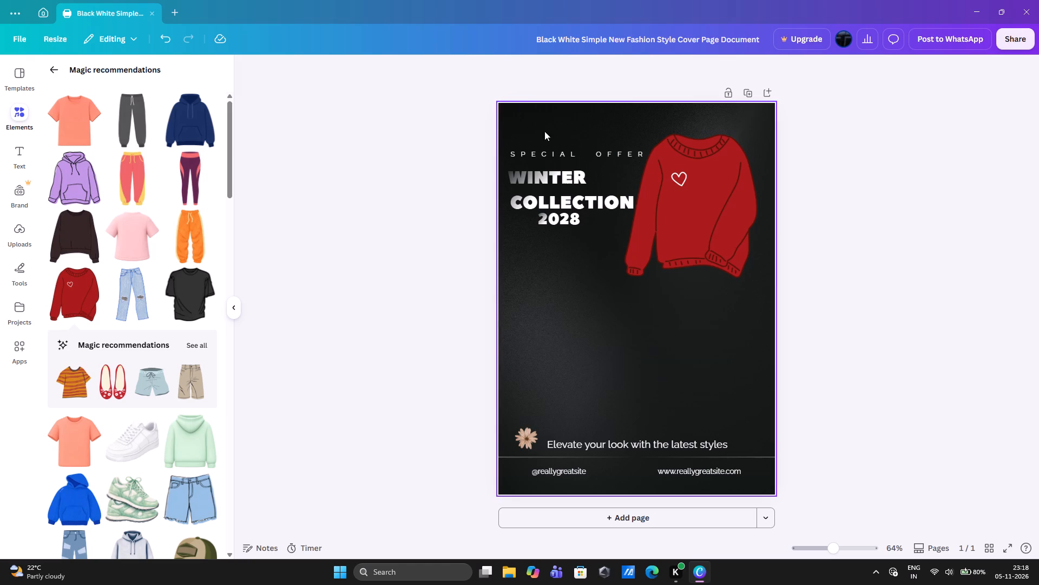
Reposition the black background image within its crop, rotate it to -180, and apply the crop.
click(548, 244)
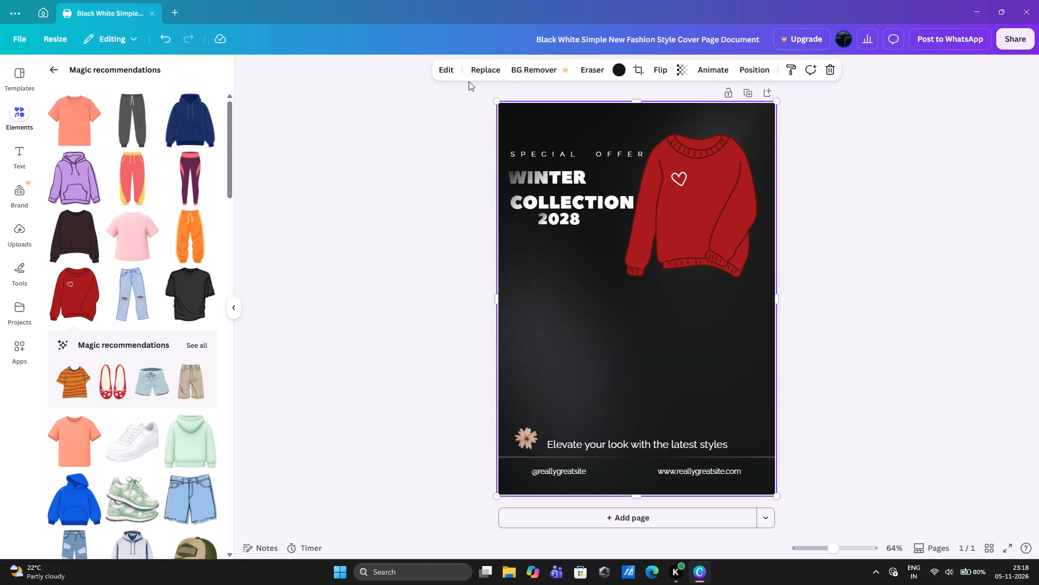
double_click(564, 238)
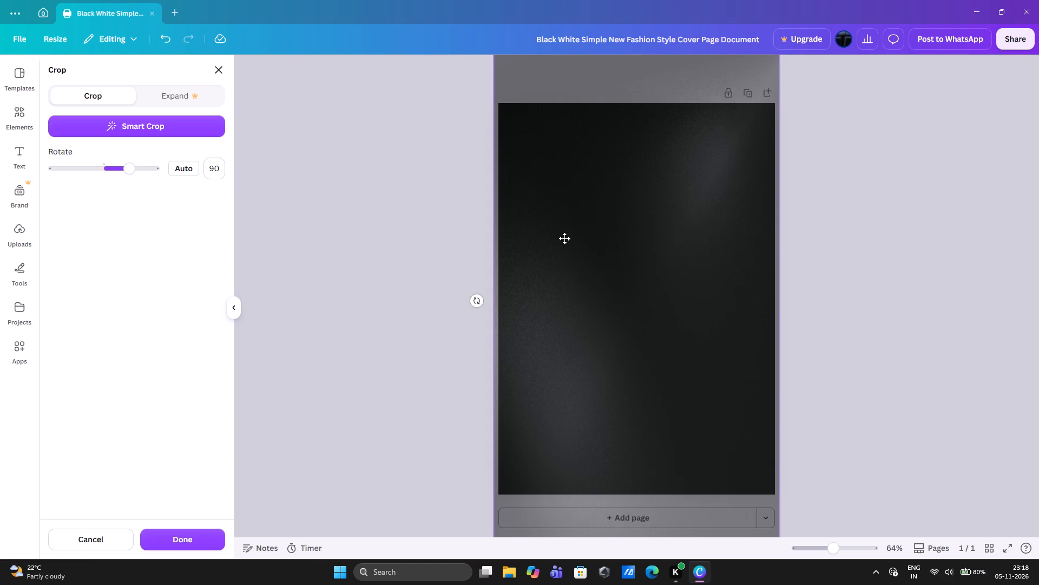
drag(564, 238, 563, 300)
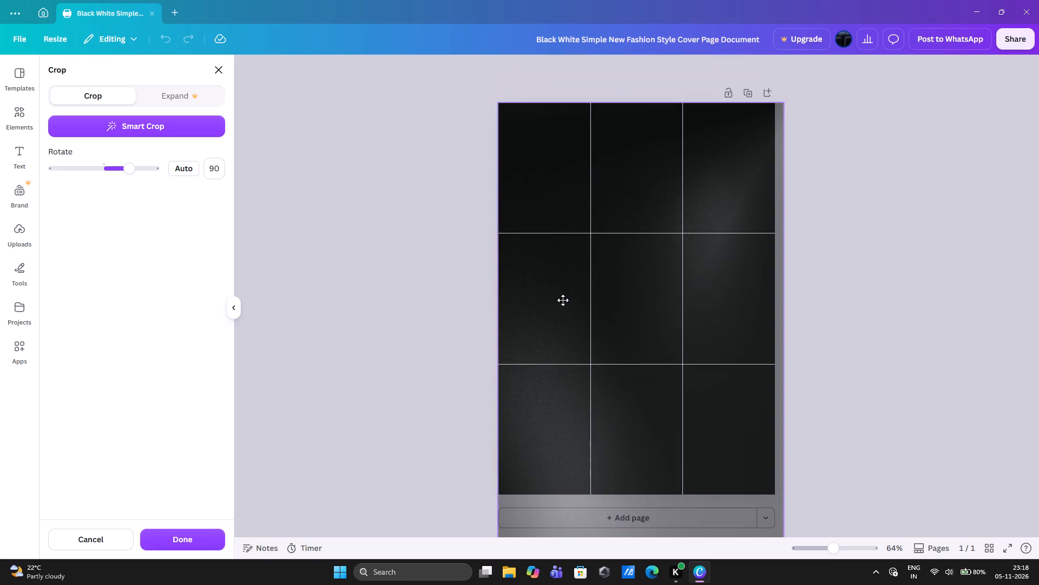
drag(563, 300, 465, 257)
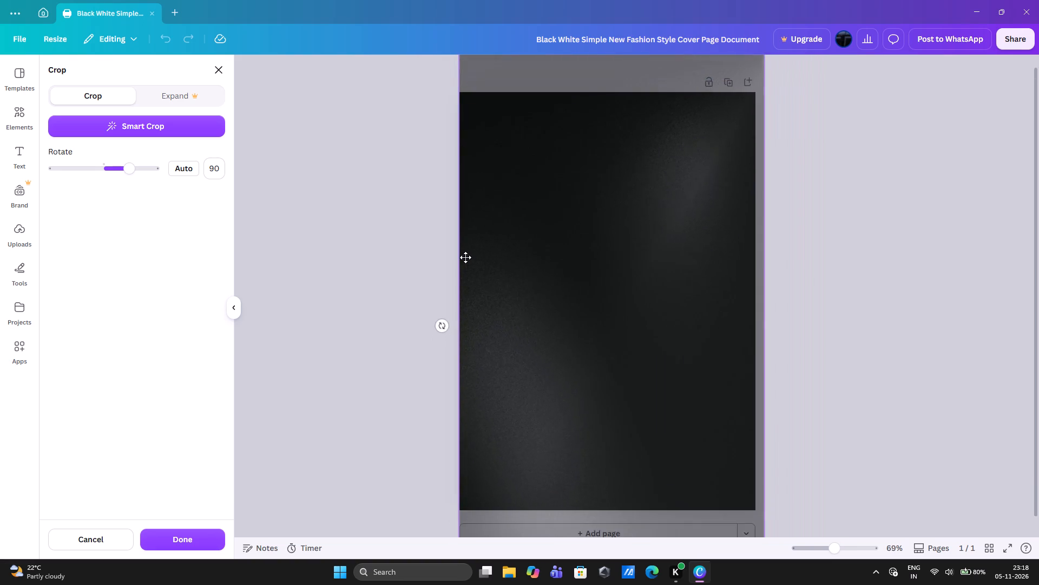
click(522, 252)
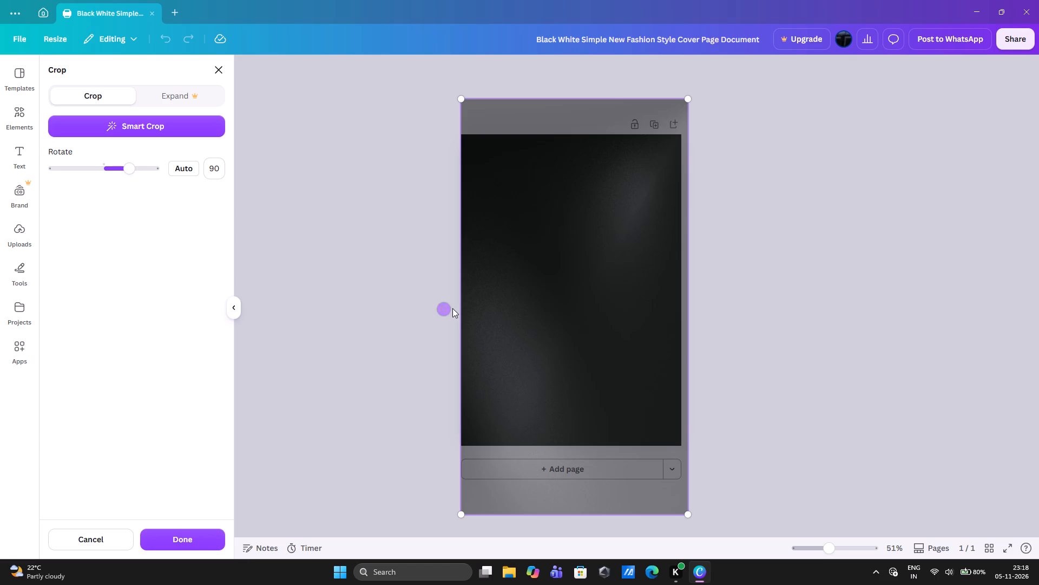
drag(444, 310, 501, 181)
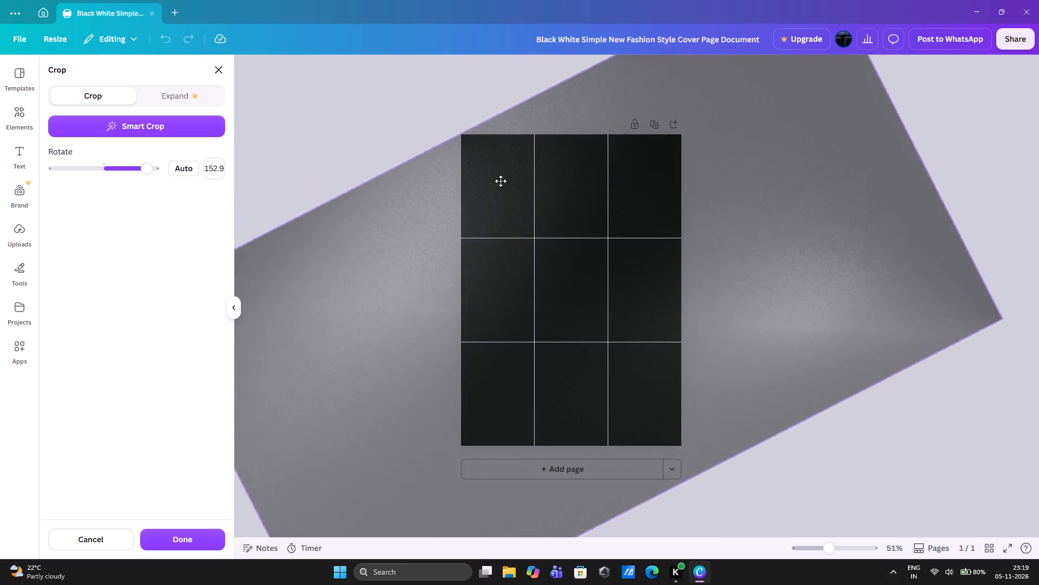
drag(501, 181, 433, 0)
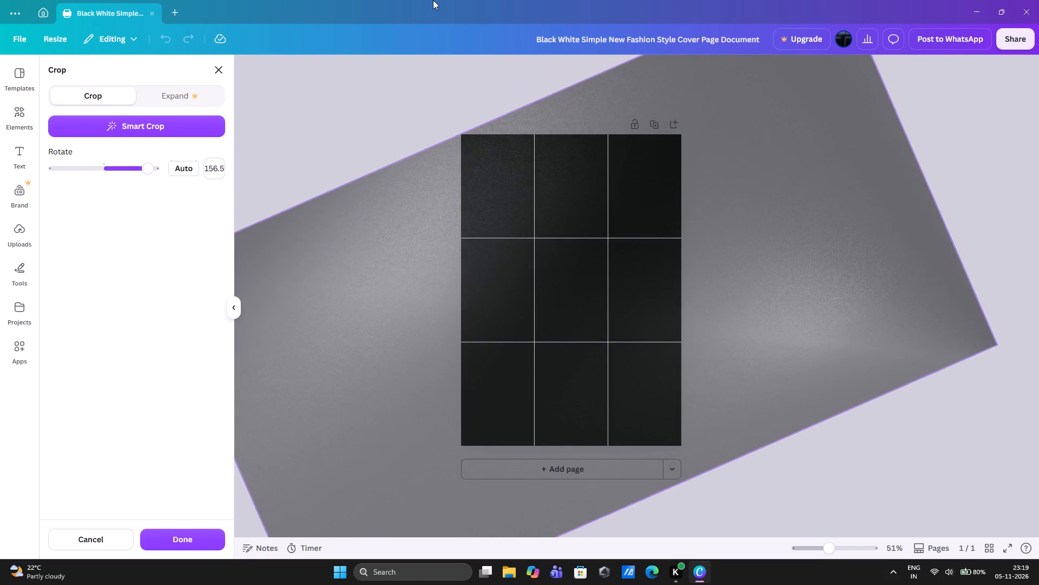
drag(433, 0, 562, 19)
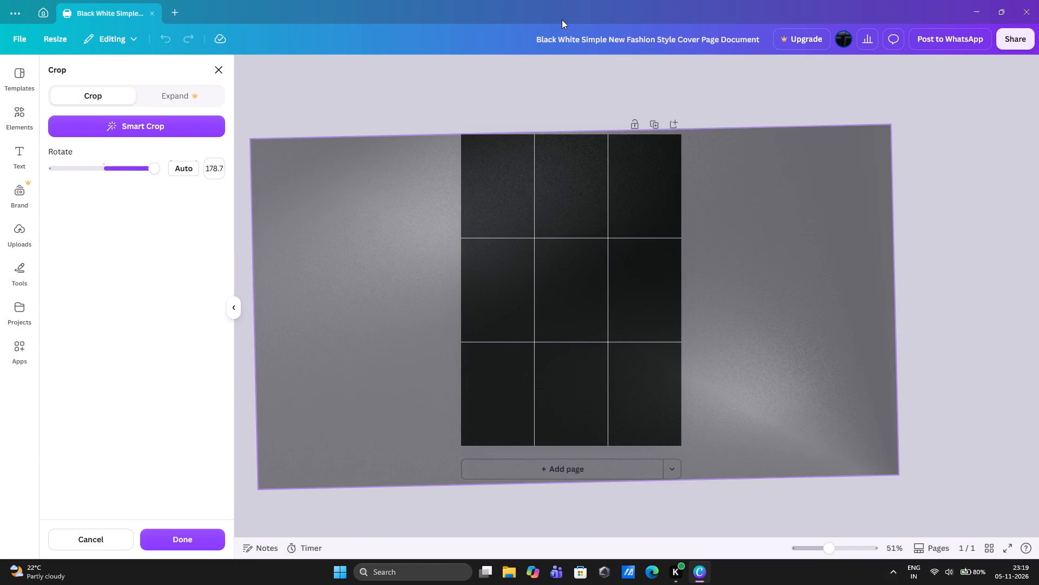
drag(562, 19, 565, 15)
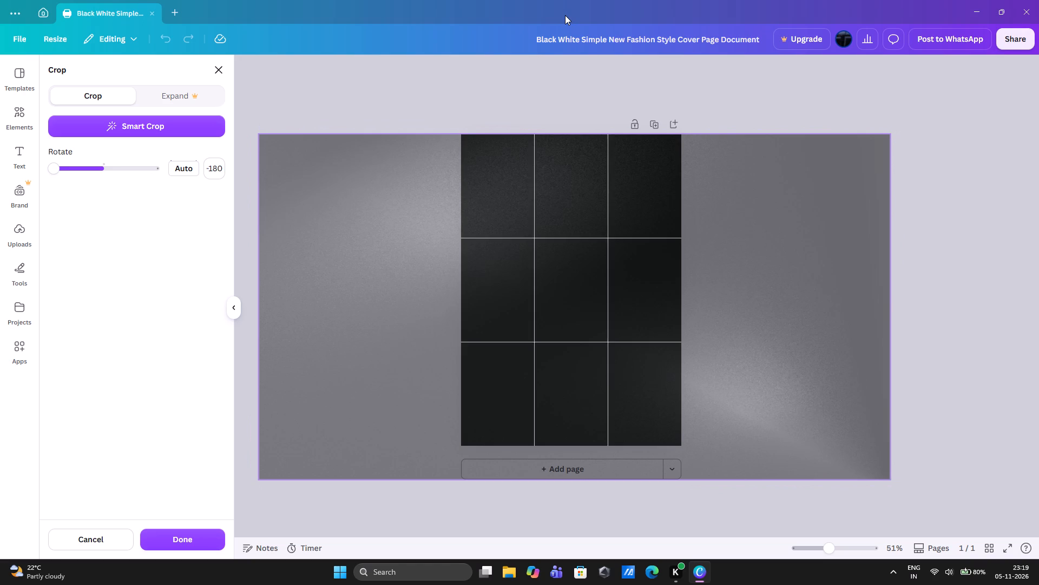
drag(565, 15, 565, 16)
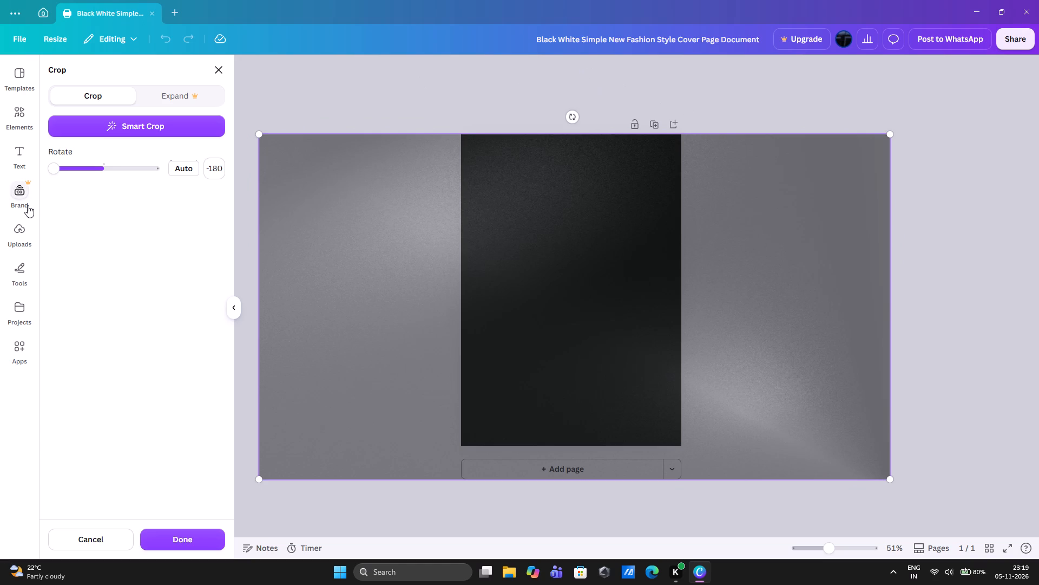
click(163, 539)
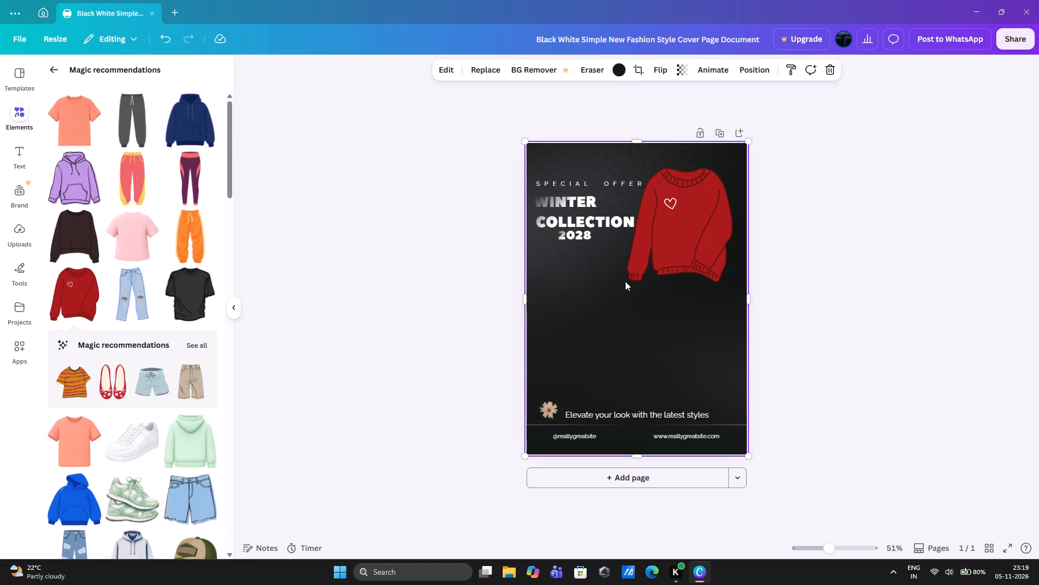
Move the red sweater graphic slightly higher on the cover.
drag(678, 261, 682, 259)
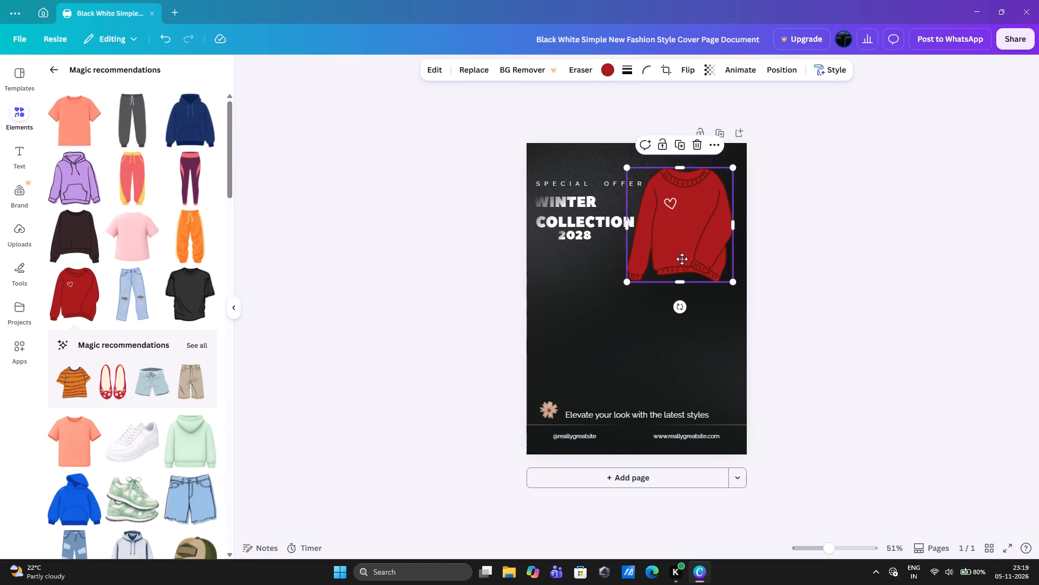
drag(682, 259, 678, 253)
click(604, 320)
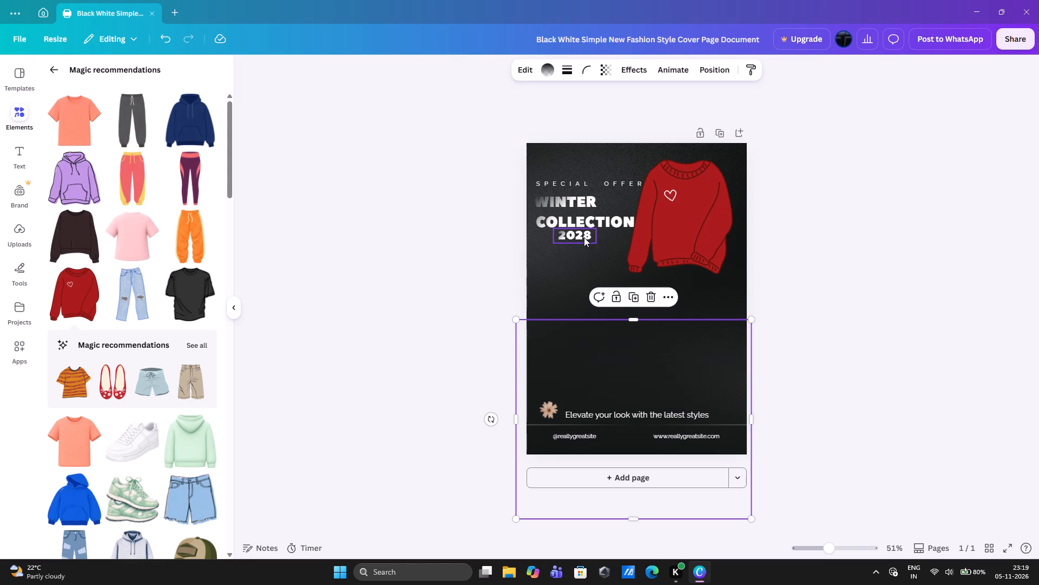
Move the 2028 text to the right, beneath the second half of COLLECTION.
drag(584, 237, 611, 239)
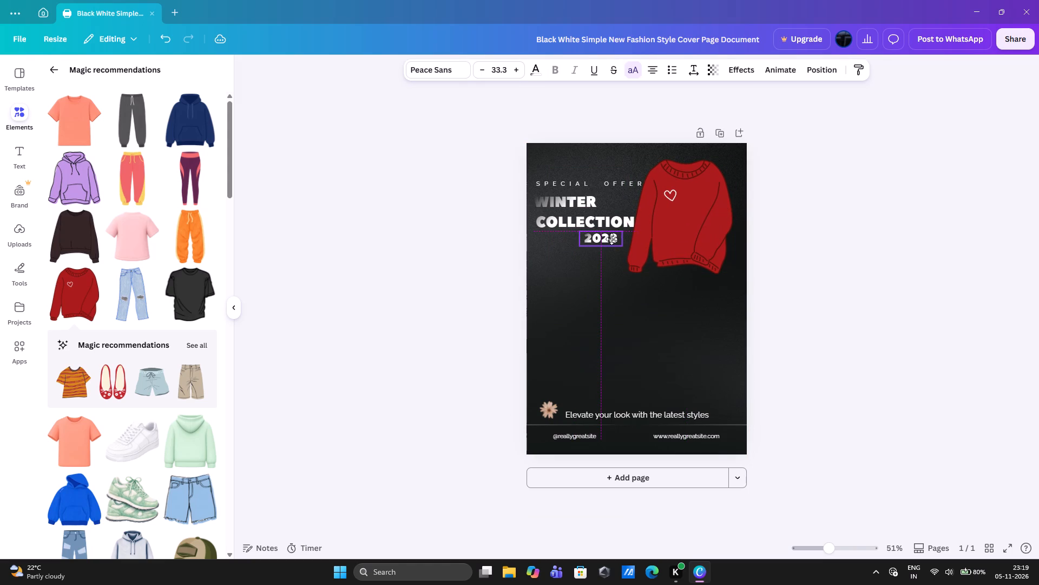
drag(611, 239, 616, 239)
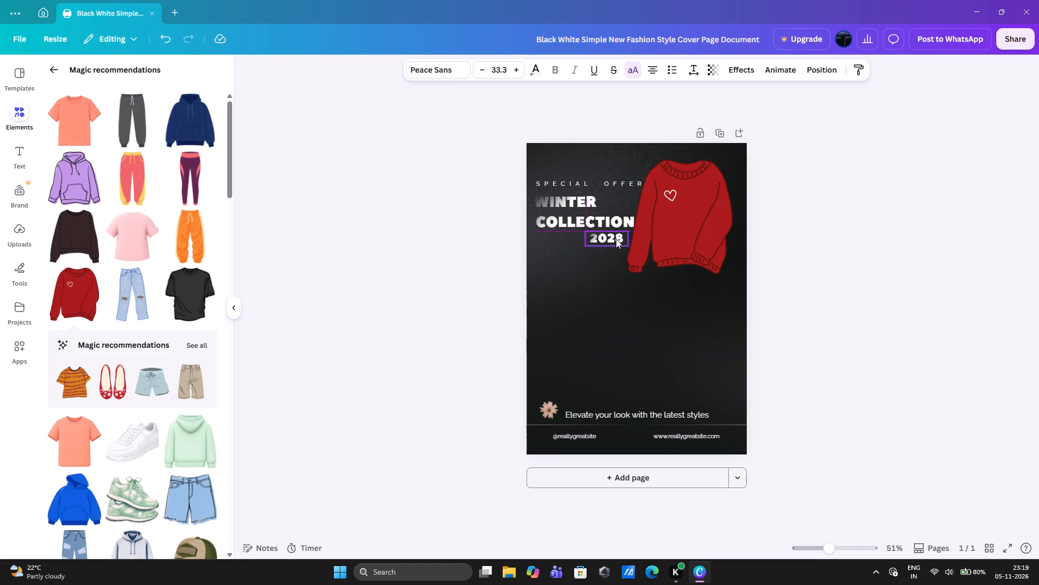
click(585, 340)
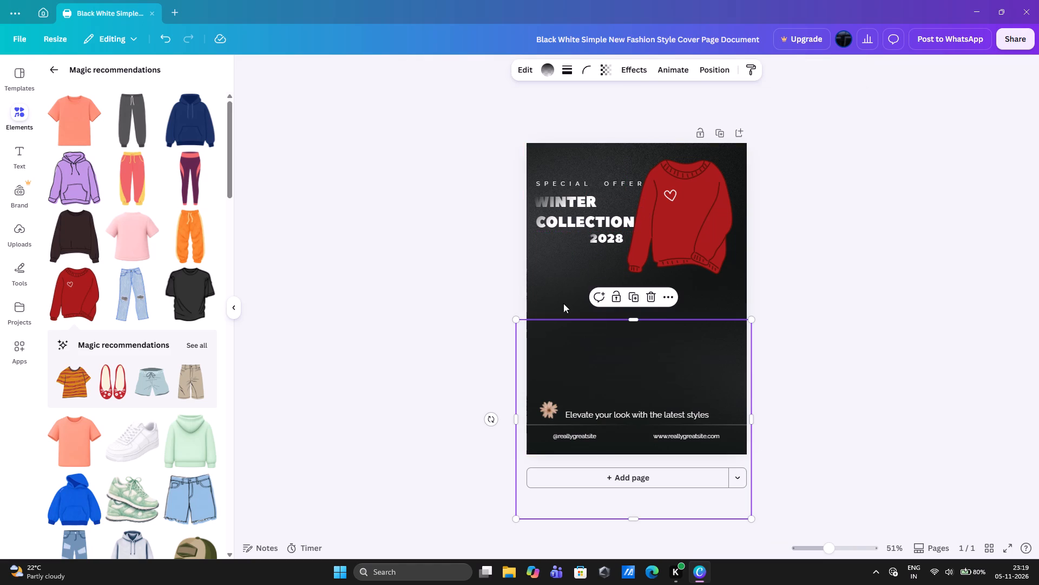
Enlarge the WINTER COLLECTION title slightly from its upper-left corner, to font size 39.1.
click(563, 197)
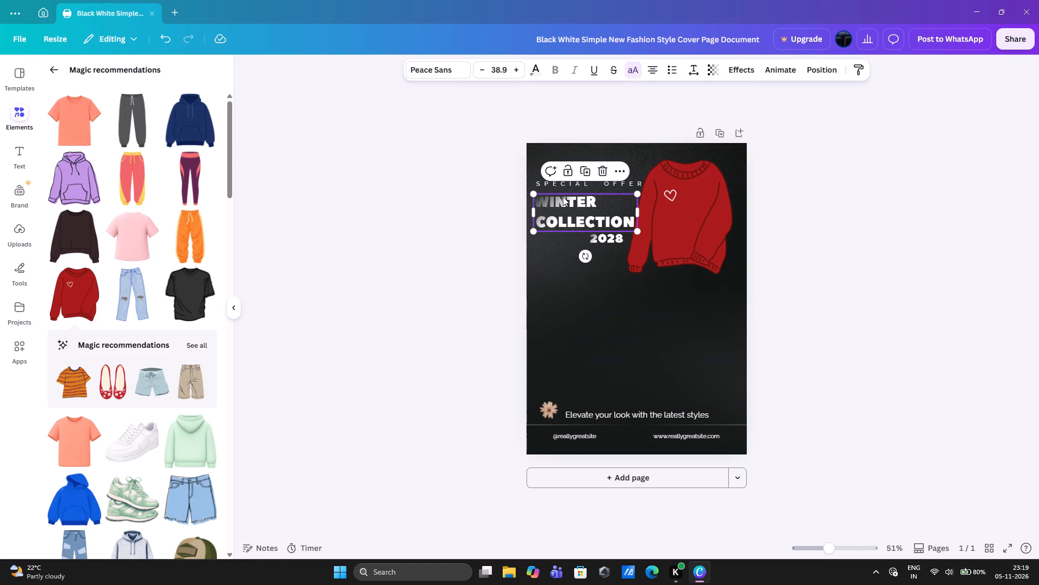
click(563, 197)
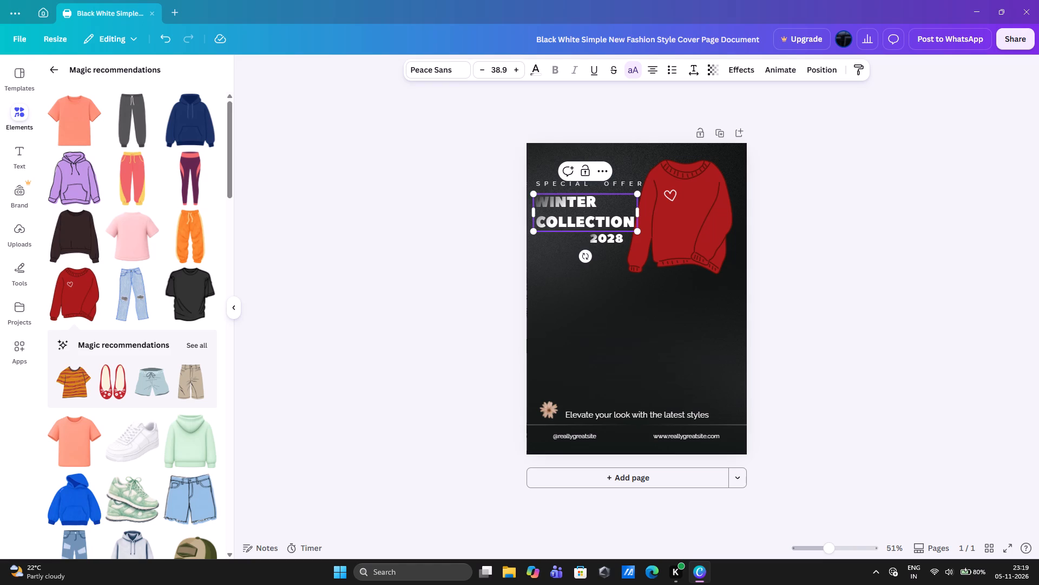
click(535, 196)
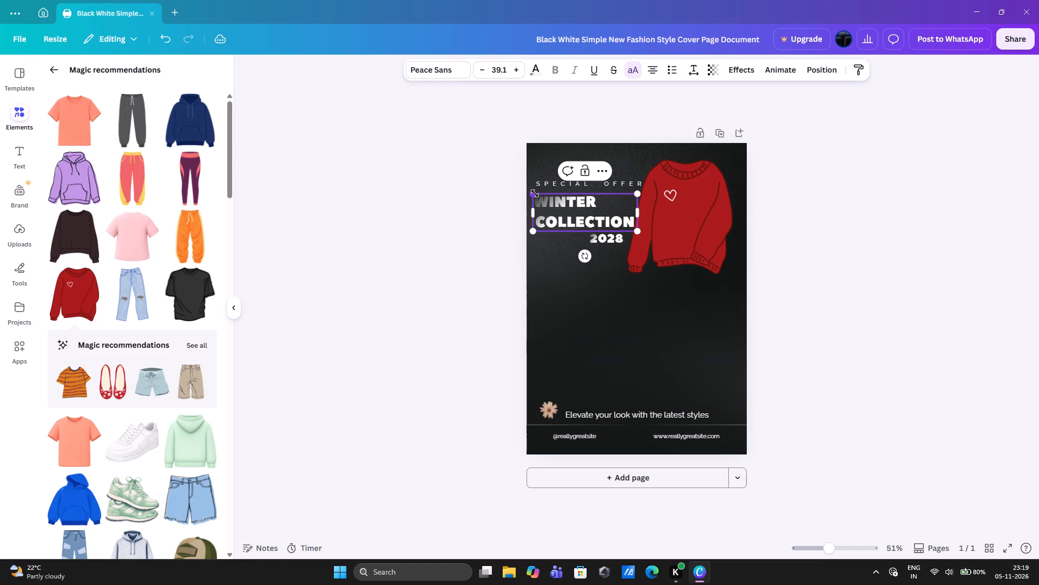
click(563, 342)
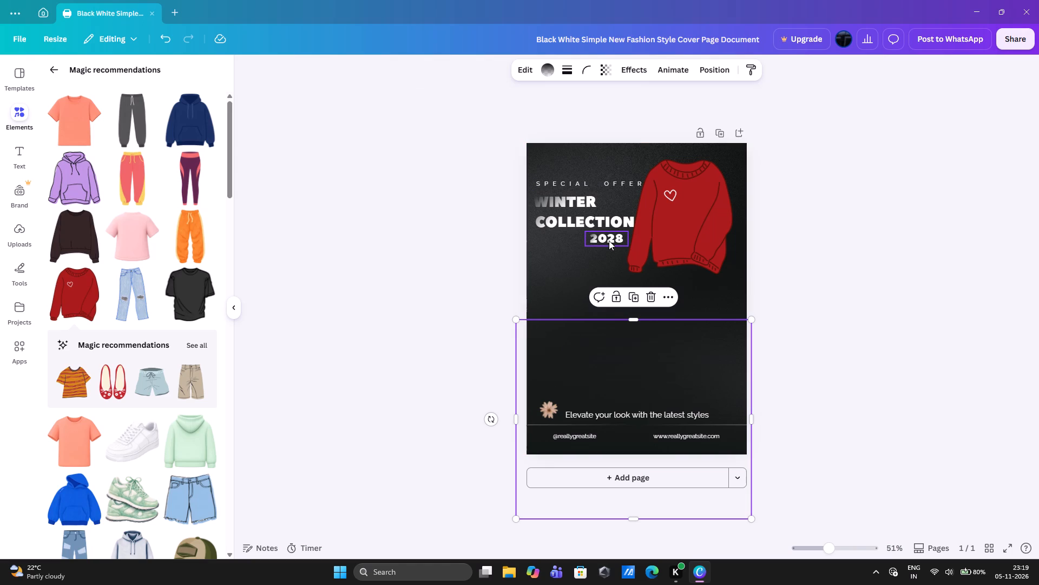
Move the 2028 text above SPECIAL OFFER, near the cover's upper-left corner.
drag(608, 238, 685, 197)
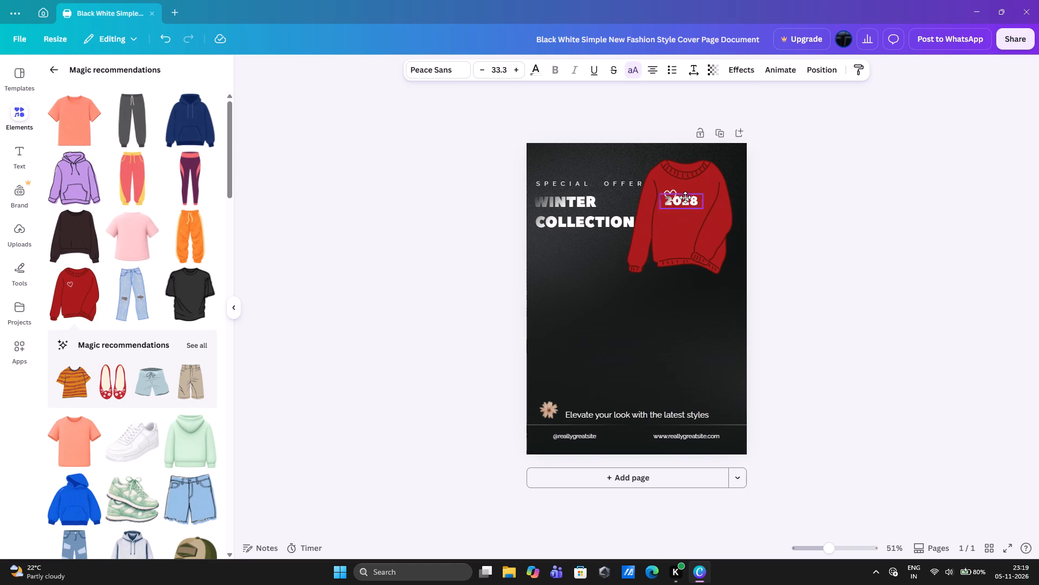
drag(685, 197, 517, 187)
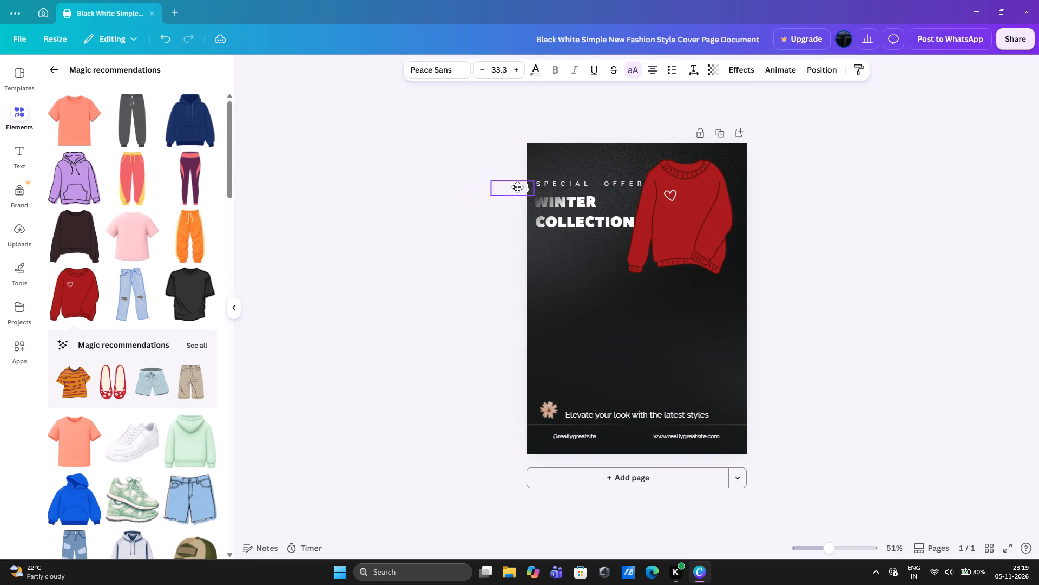
drag(517, 187, 555, 161)
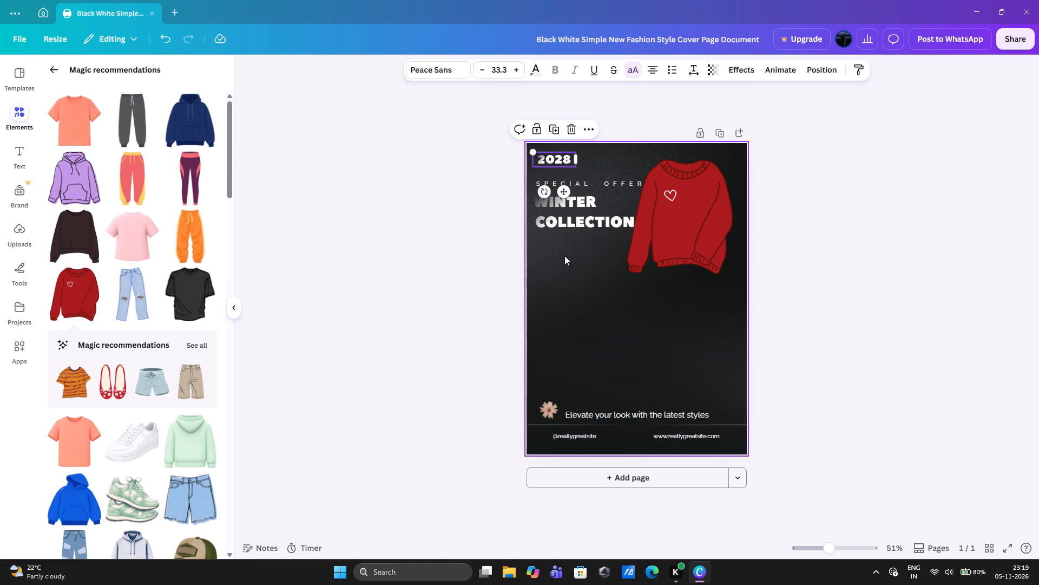
click(565, 270)
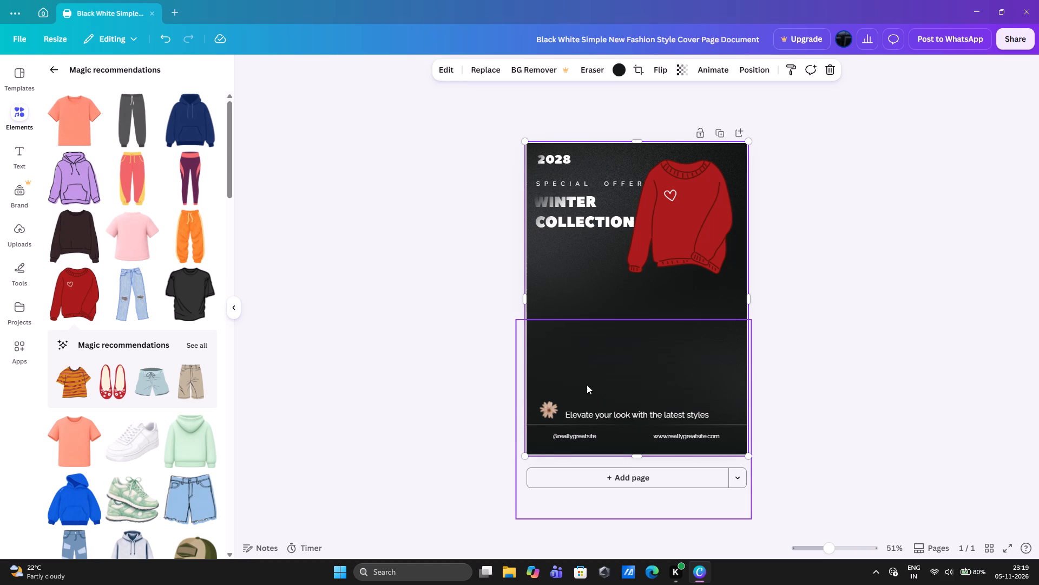
Shift the red sweater slightly to the right, away from the COLLECTION title text.
drag(694, 242, 700, 244)
click(592, 316)
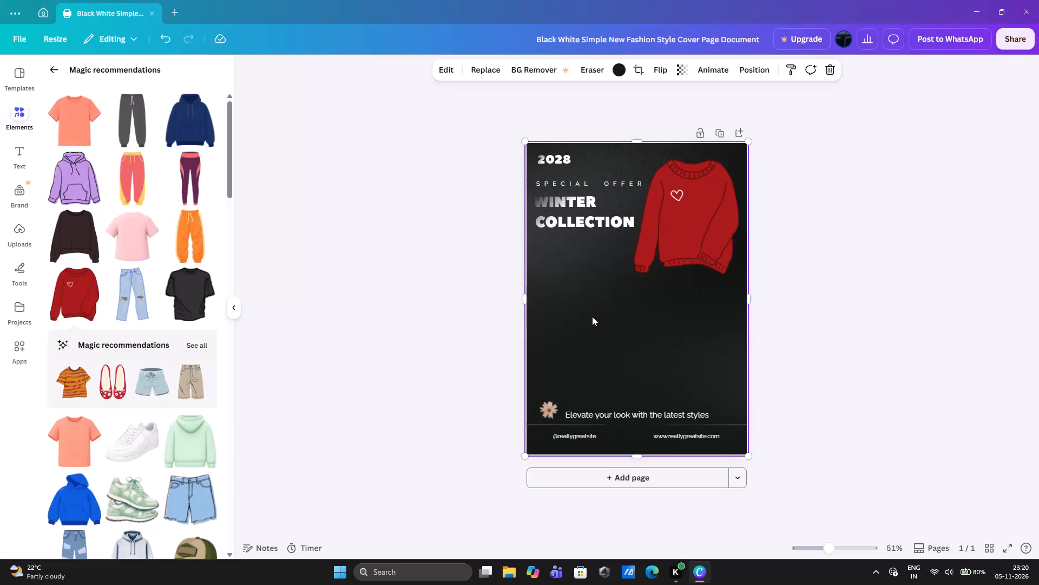
Duplicate the WINTER COLLECTION title and place the copy directly below the original.
click(595, 220)
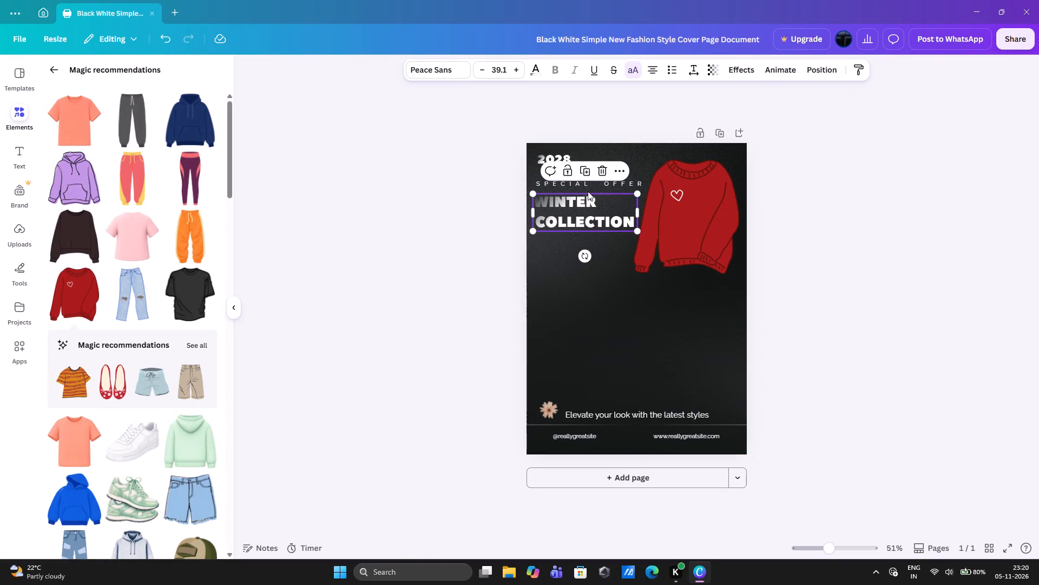
click(582, 166)
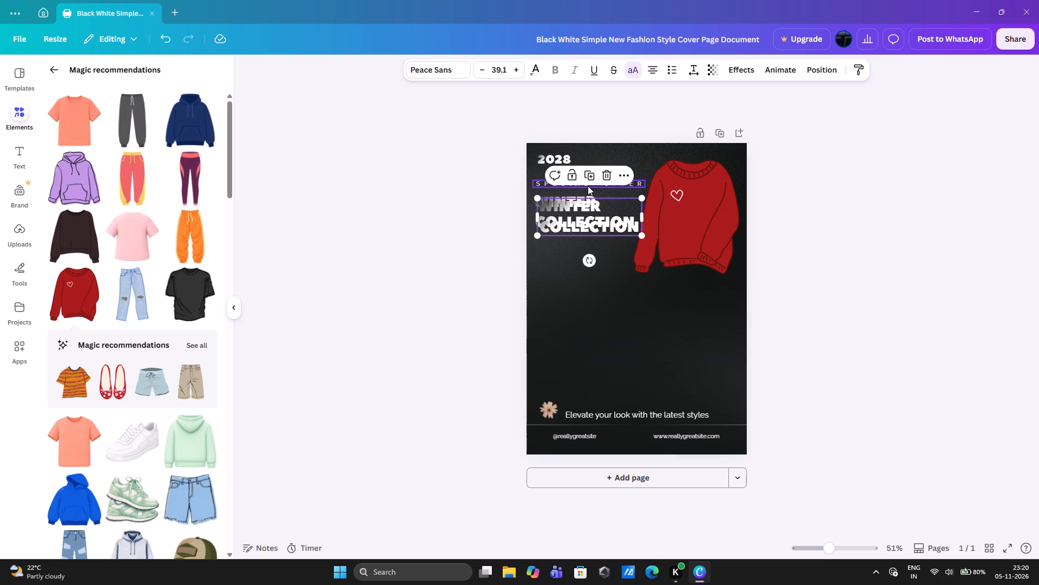
drag(590, 218, 591, 257)
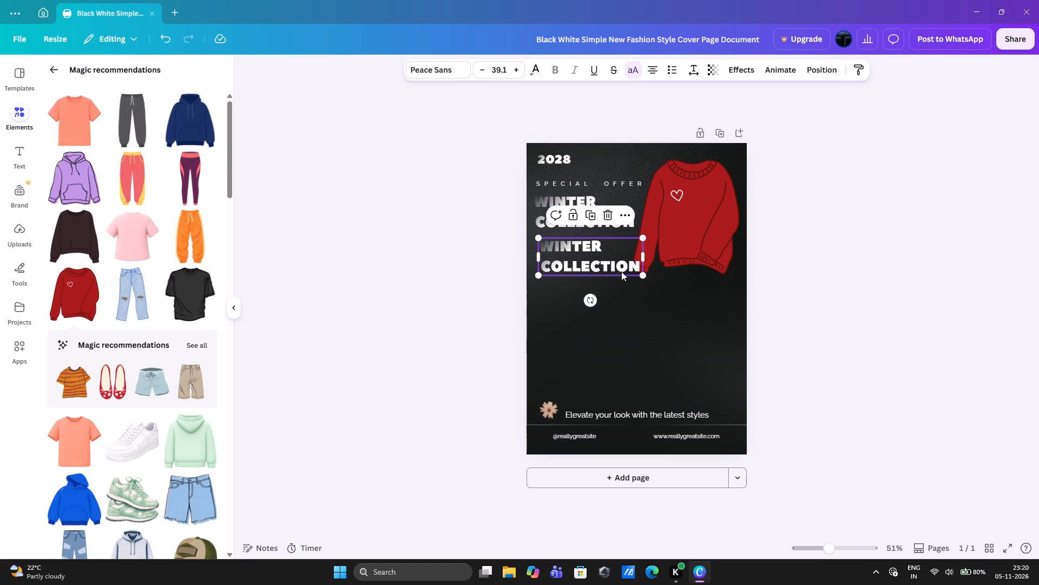
Replace the duplicated title's text with UP and TO on two separate lines.
double_click(629, 259)
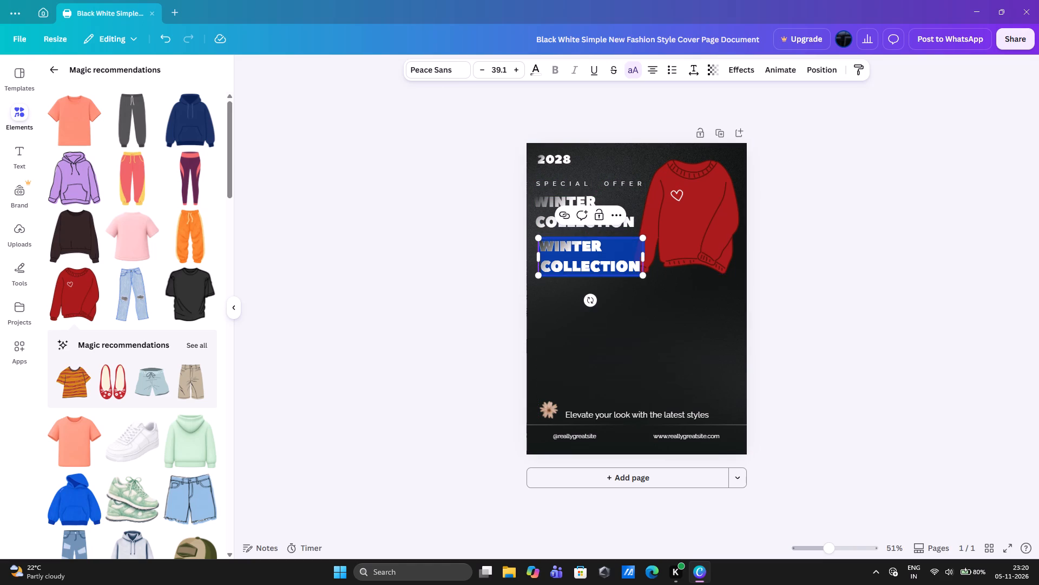
click(629, 259)
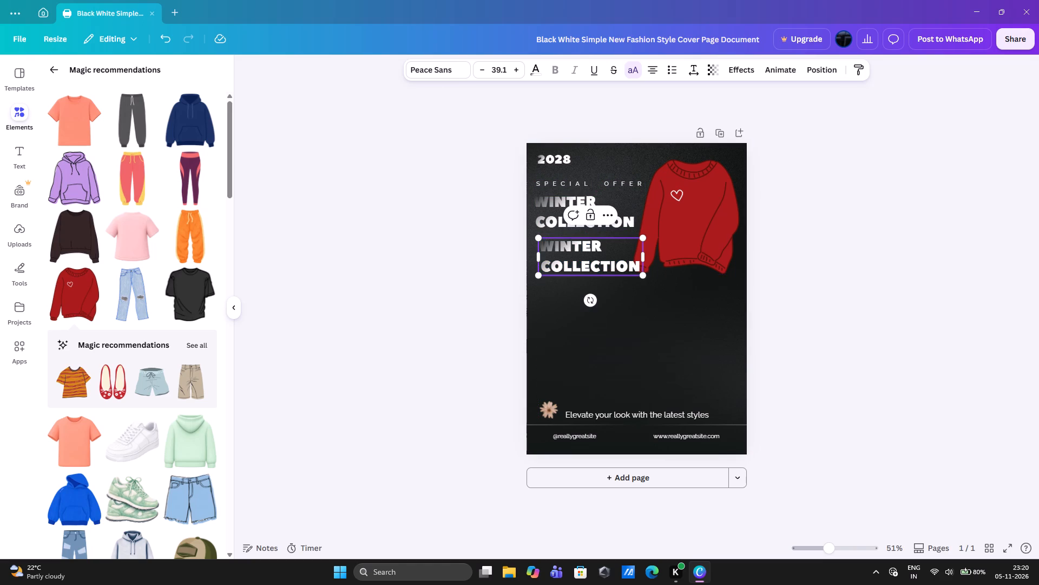
click(634, 265)
key(BackSpace)
key(BackSpace)
key(BackSpace)
key(BackSpace)
key(BackSpace)
key(BackSpace)
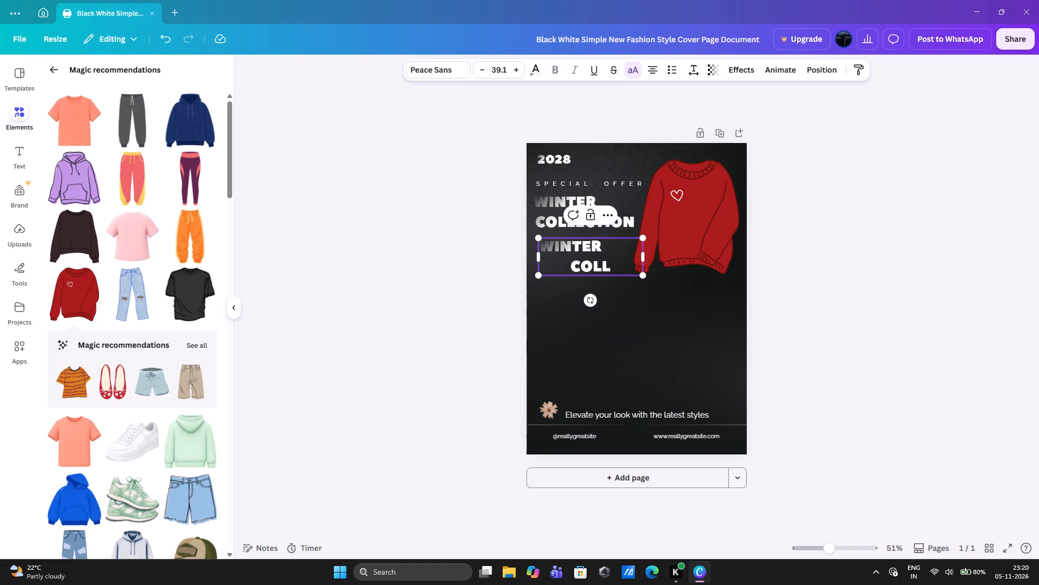
key(BackSpace)
key(BackSpace)
key(BackSpace)
key(BackSpace)
key(BackSpace)
key(BackSpace)
key(BackSpace)
key(BackSpace)
key(BackSpace)
key(BackSpace)
key(BackSpace)
key(BackSpace)
key(BackSpace)
key(BackSpace)
key(BackSpace)
key(BackSpace)
key(BackSpace)
key(BackSpace)
key(BackSpace)
key(BackSpace)
key(BackSpace)
key(BackSpace)
key(BackSpace)
key(BackSpace)
key(BackSpace)
key(BackSpace)
key(BackSpace)
key(BackSpace)
key(BackSpace)
key(BackSpace)
key(BackSpace)
key(BackSpace)
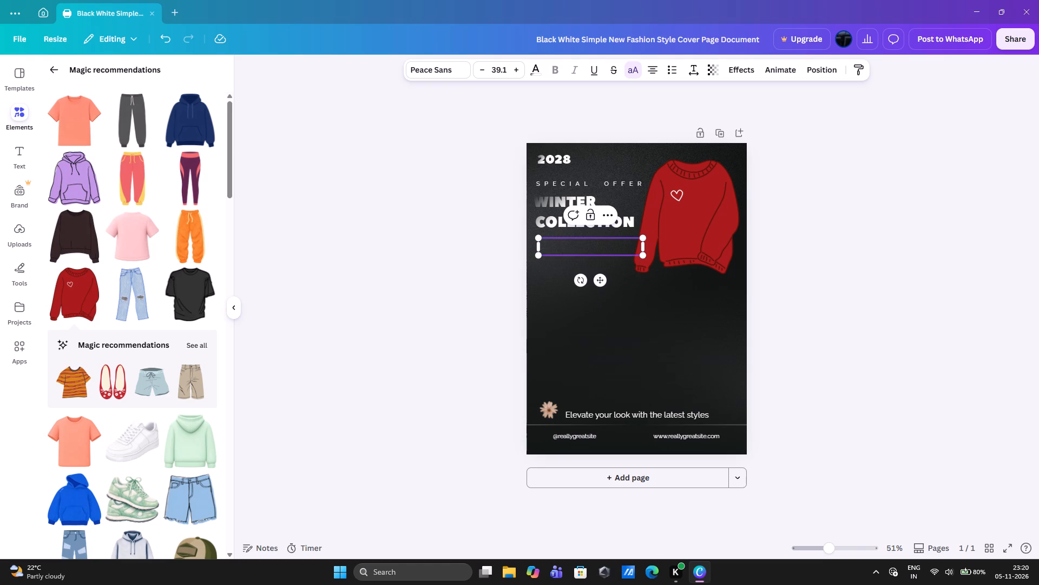
key(shift+u)
key(p)
key(Return)
text(tO)
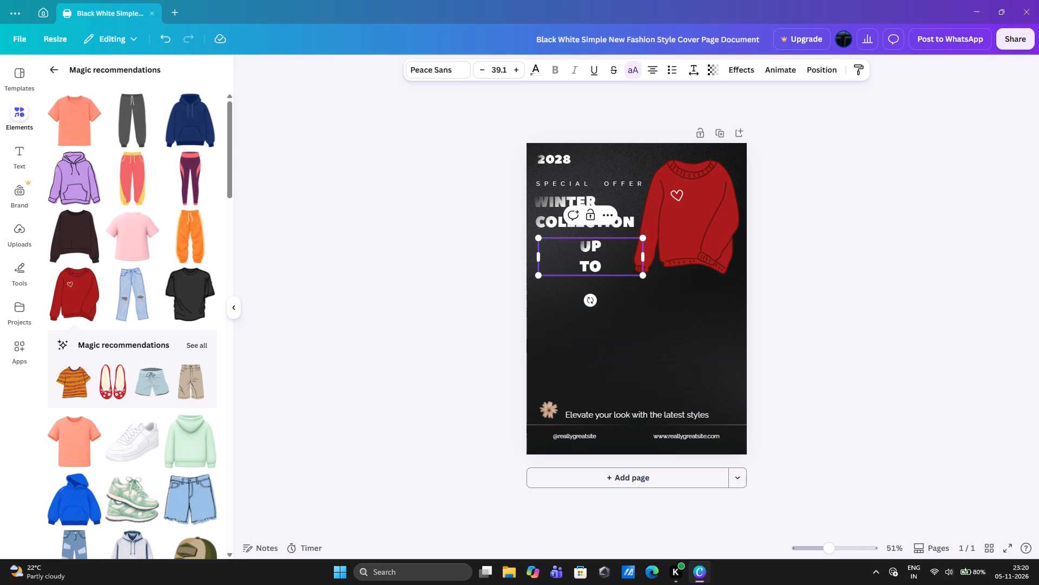
click(602, 254)
click(626, 327)
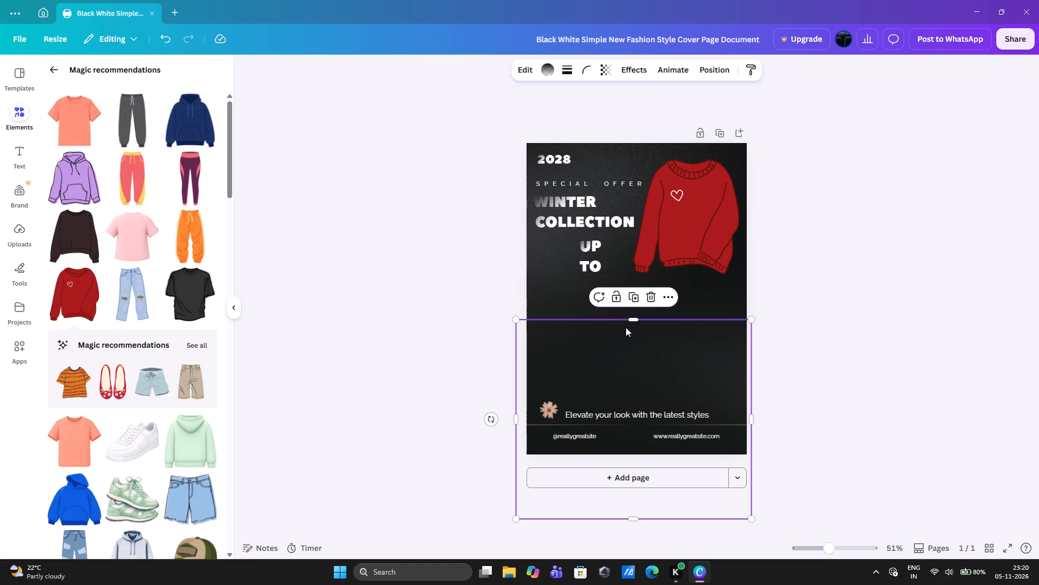
Move the UP TO text left beneath COLLECTION, centred in line with the 2028 text.
click(677, 295)
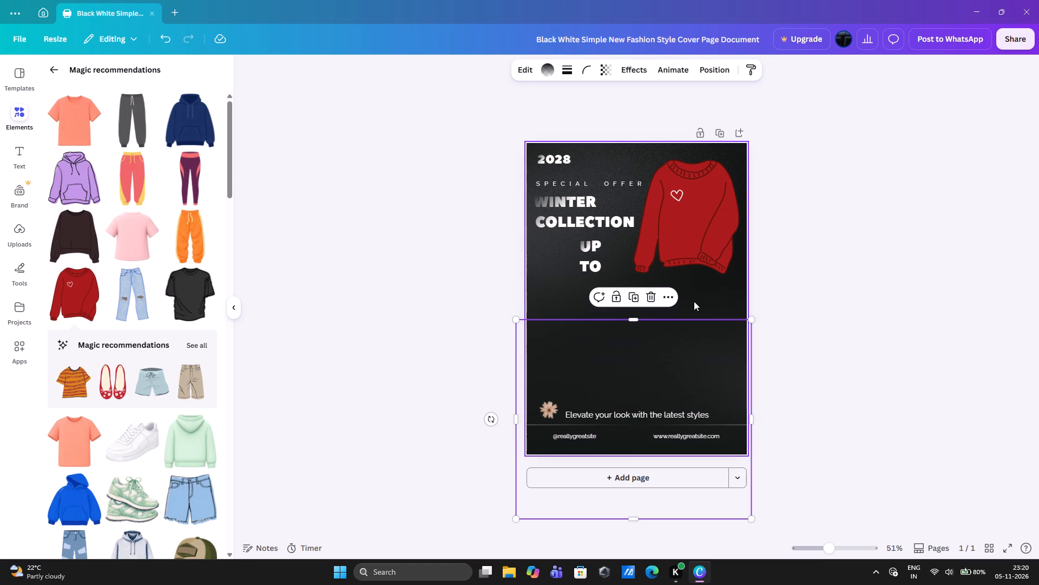
click(694, 301)
drag(597, 259, 560, 260)
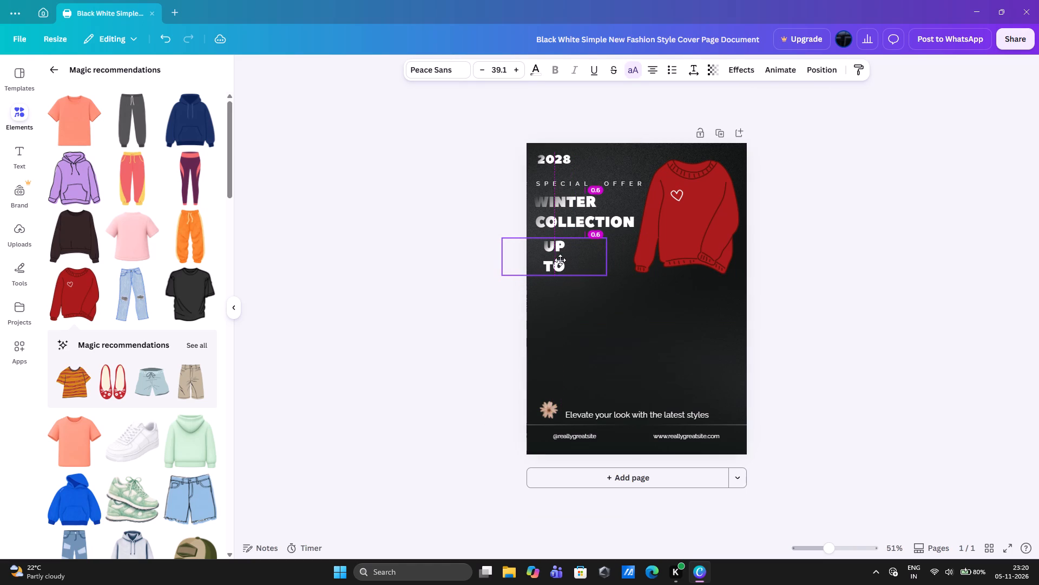
drag(560, 260, 560, 260)
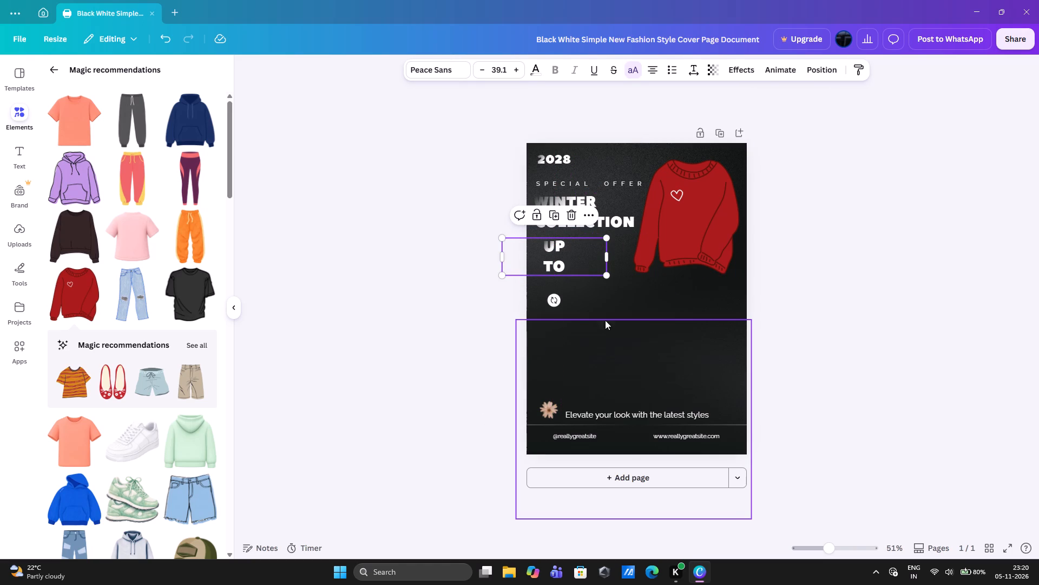
Duplicate the UP TO text and place the copy to the right of the original, slightly lower.
click(555, 211)
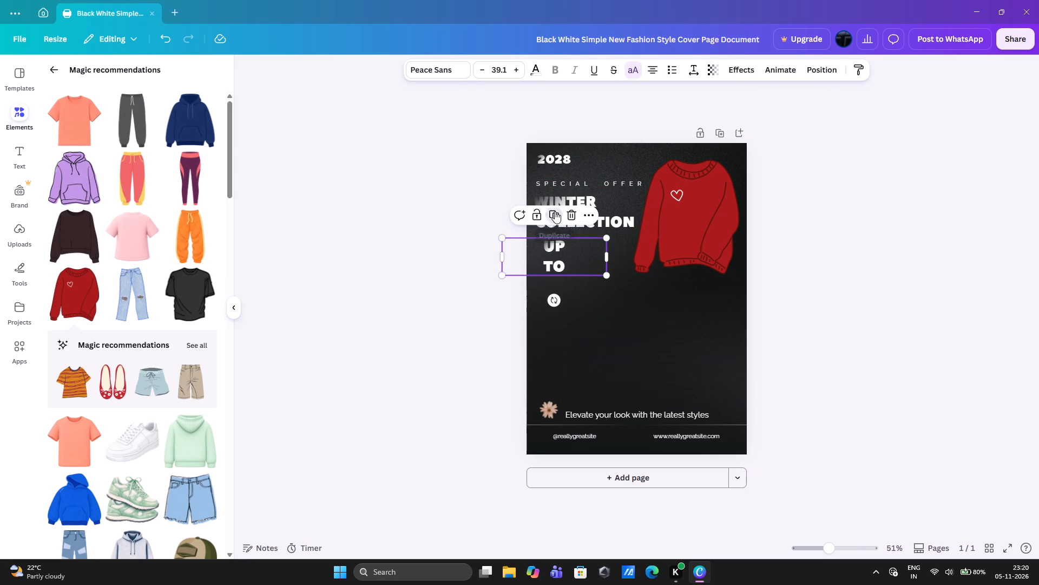
drag(545, 288, 569, 284)
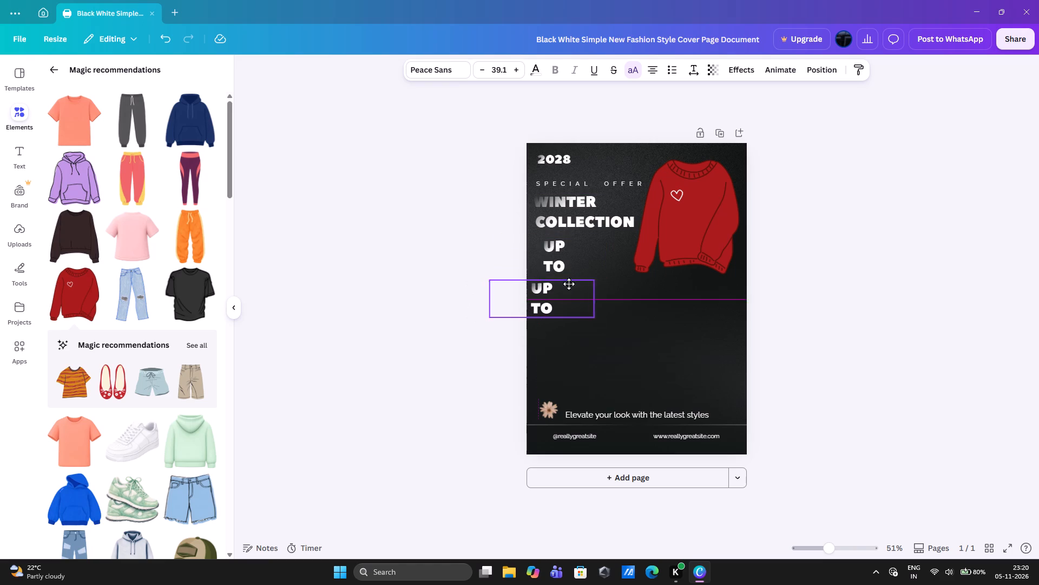
drag(569, 284, 626, 270)
Replace the duplicated UP TO text with 70%.
click(626, 291)
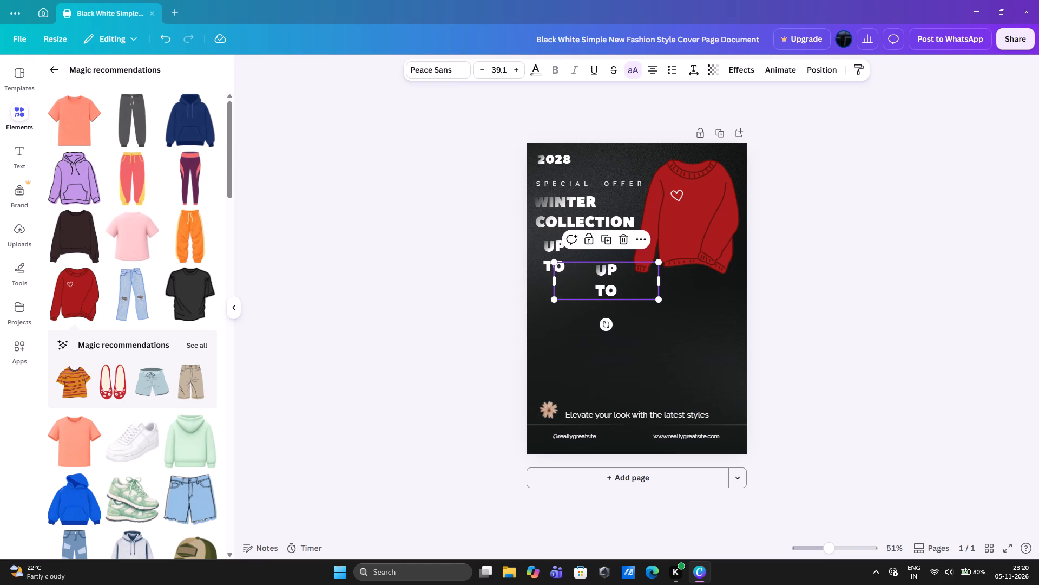
key(7)
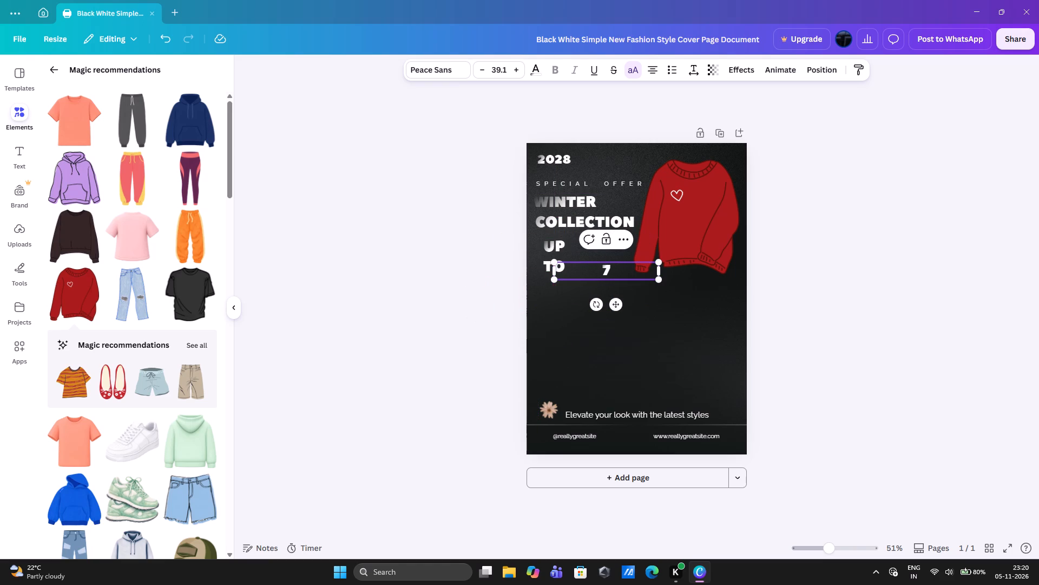
key(0)
key(5)
key(BackSpace)
text(%%)
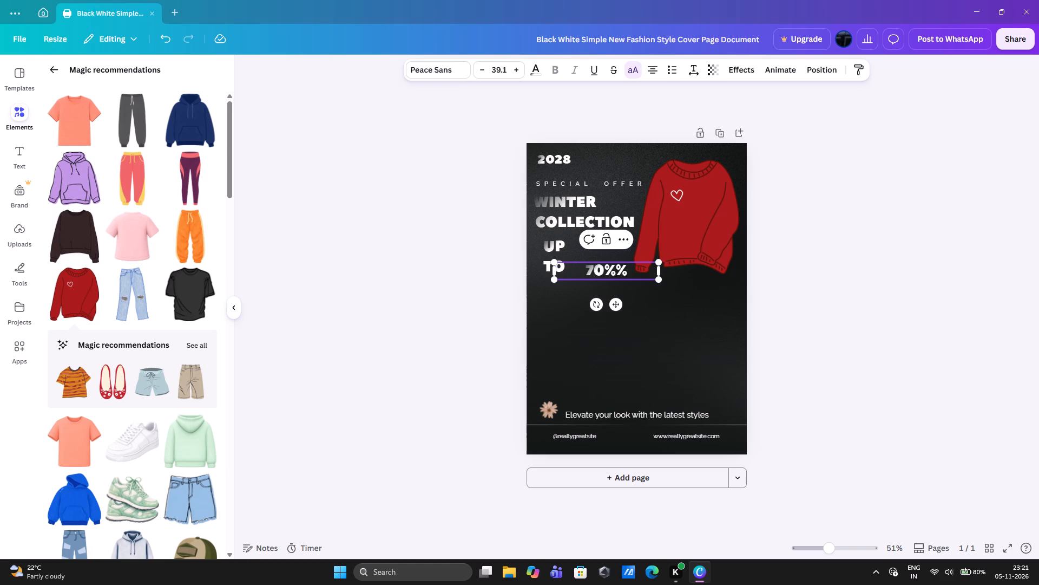
key(BackSpace)
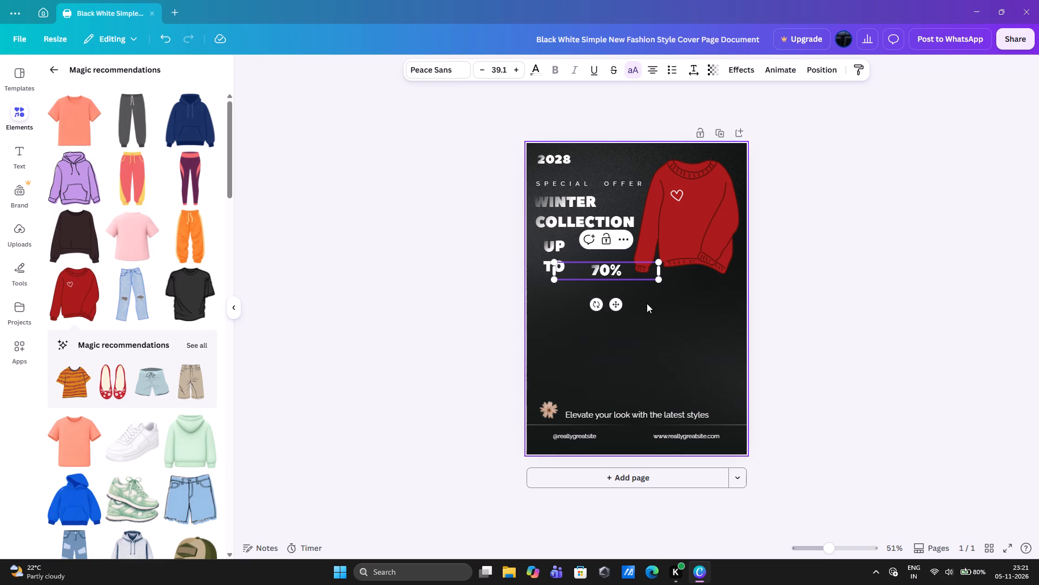
Move the 70% text up over UP TO, narrow its text box to fit, and enlarge it to about size 103.
drag(616, 308, 606, 290)
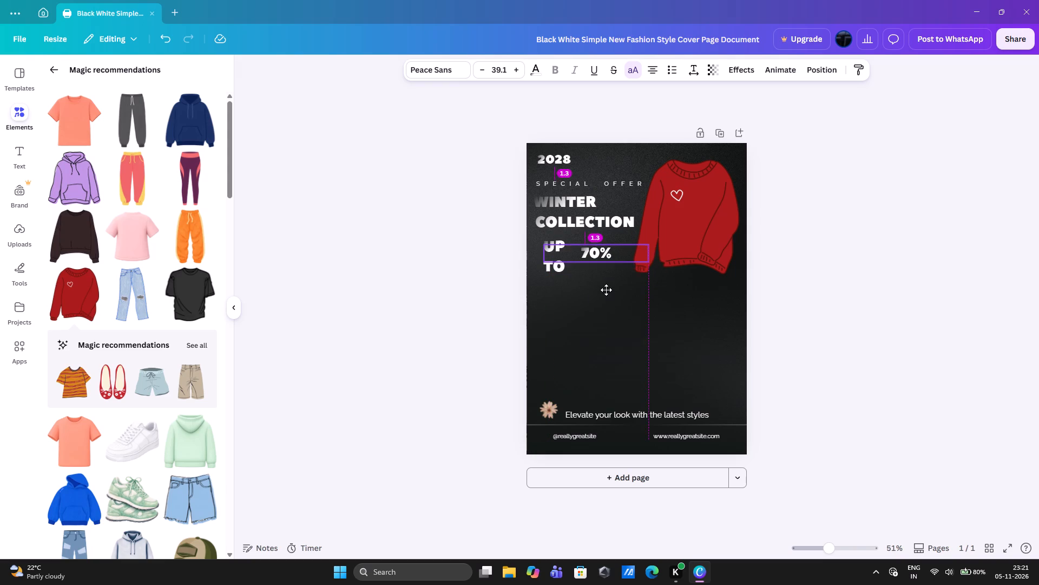
drag(606, 290, 600, 296)
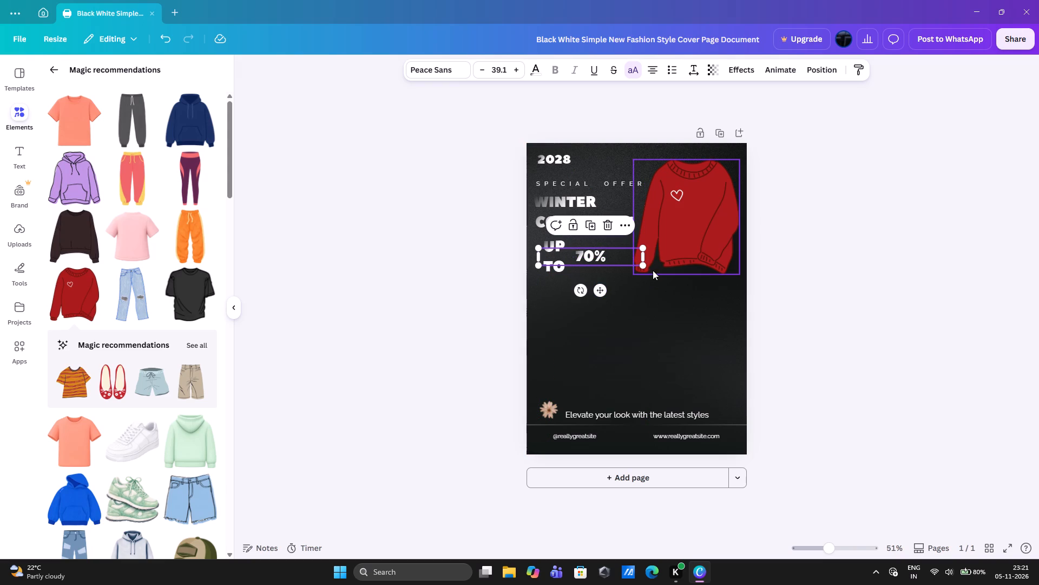
drag(642, 265, 672, 296)
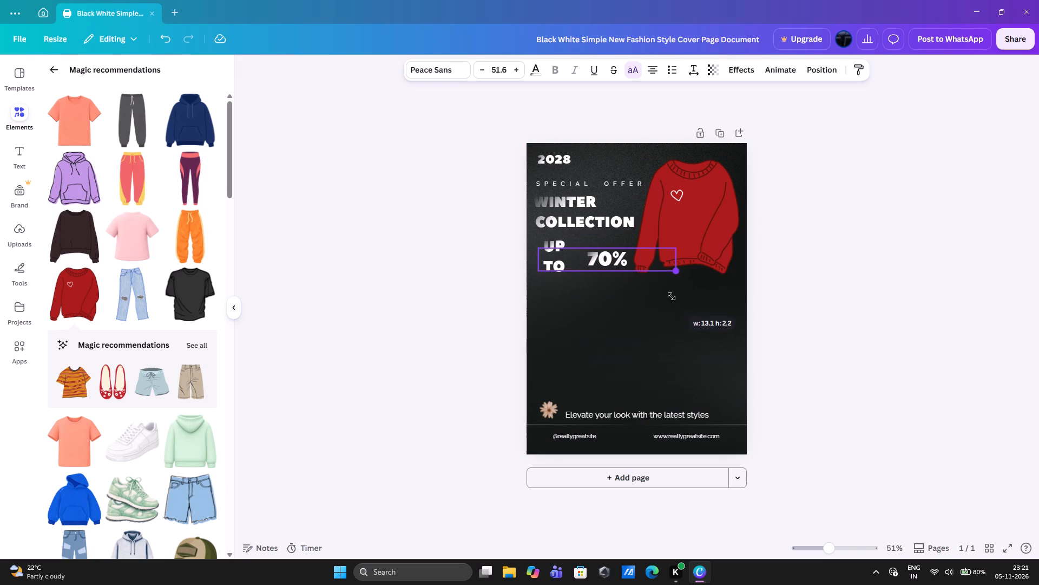
drag(672, 296, 672, 297)
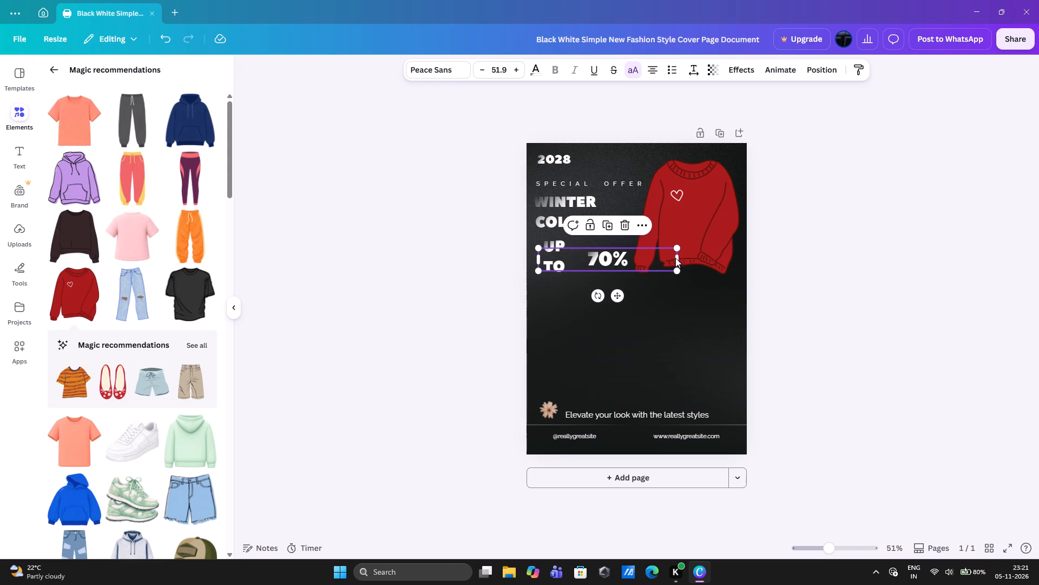
drag(678, 256, 599, 258)
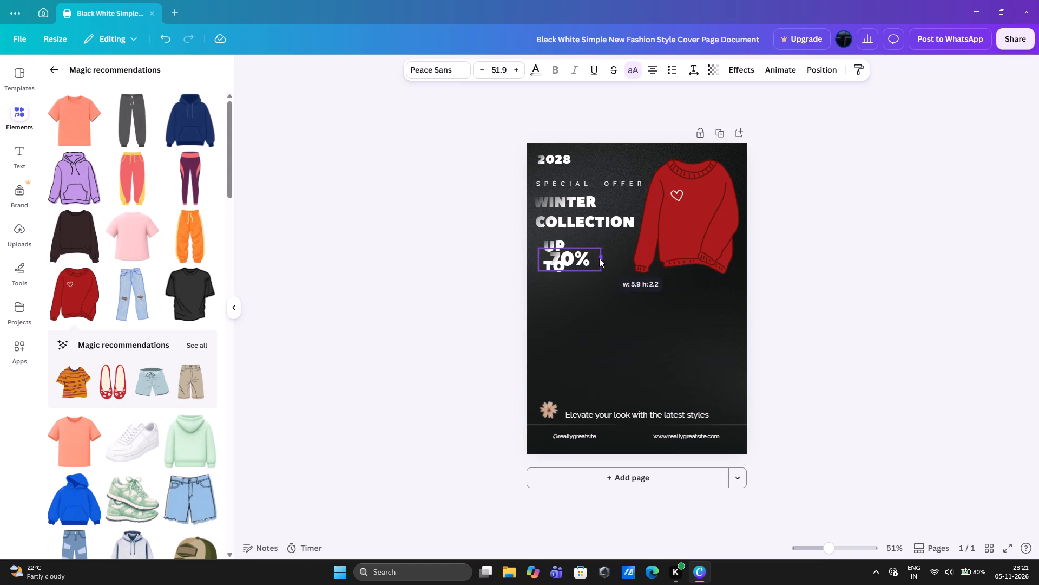
drag(599, 258, 595, 258)
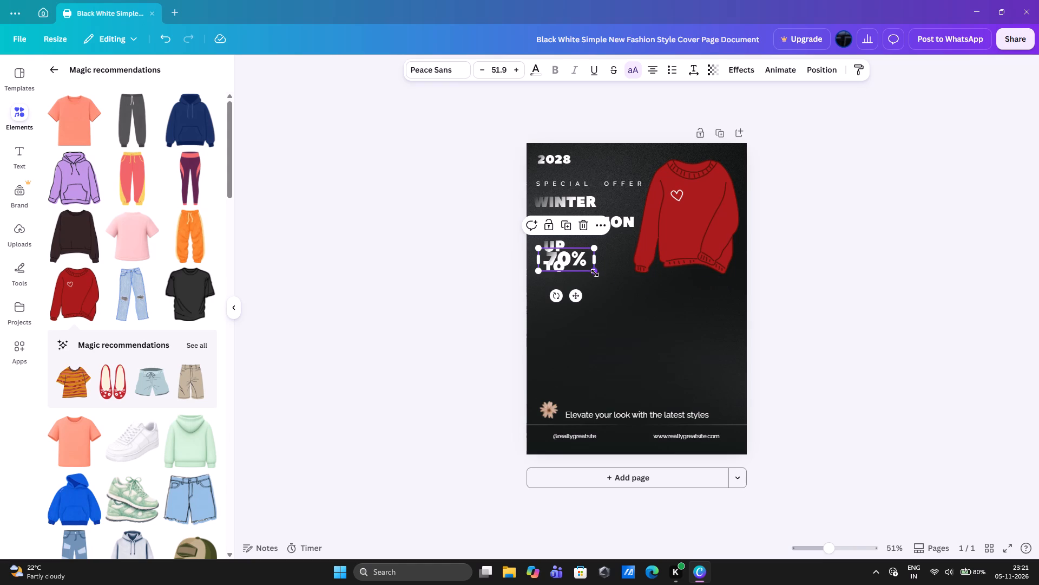
drag(595, 273, 637, 327)
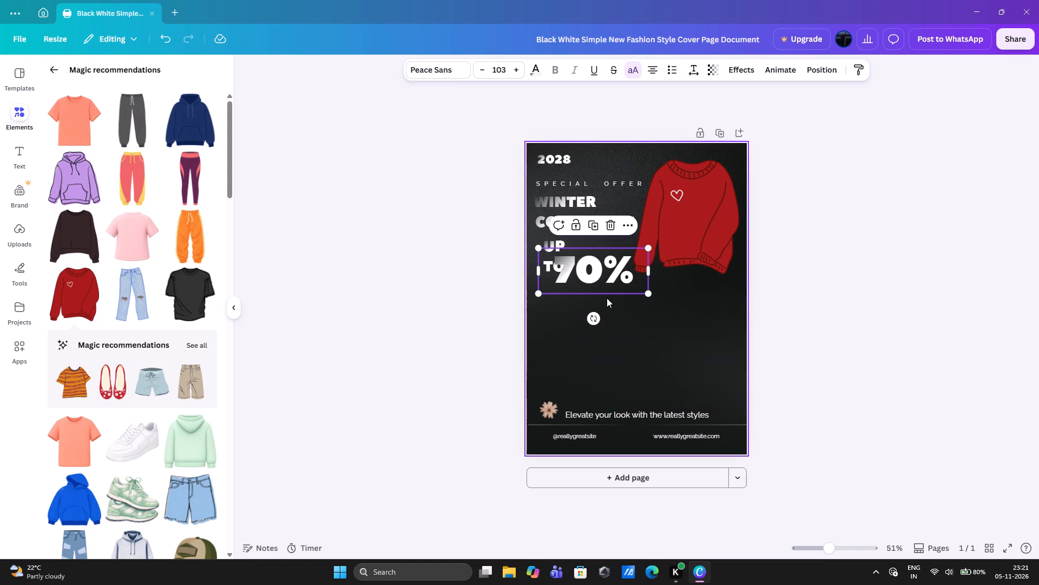
Tighten the 70% text box, reduce the text to about size 74.4, and place it immediately right of UP TO.
drag(604, 278, 611, 263)
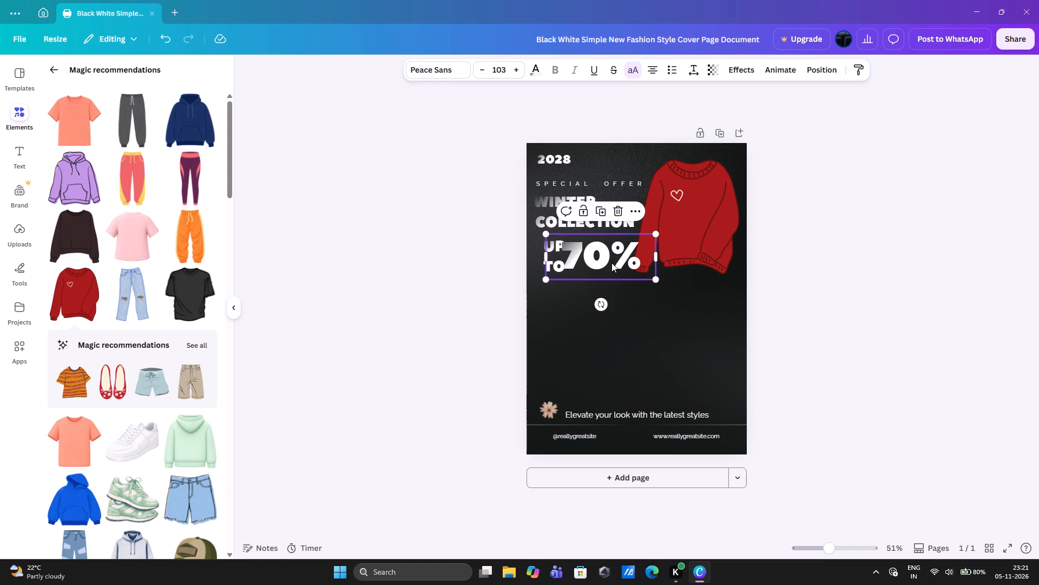
drag(659, 255, 639, 253)
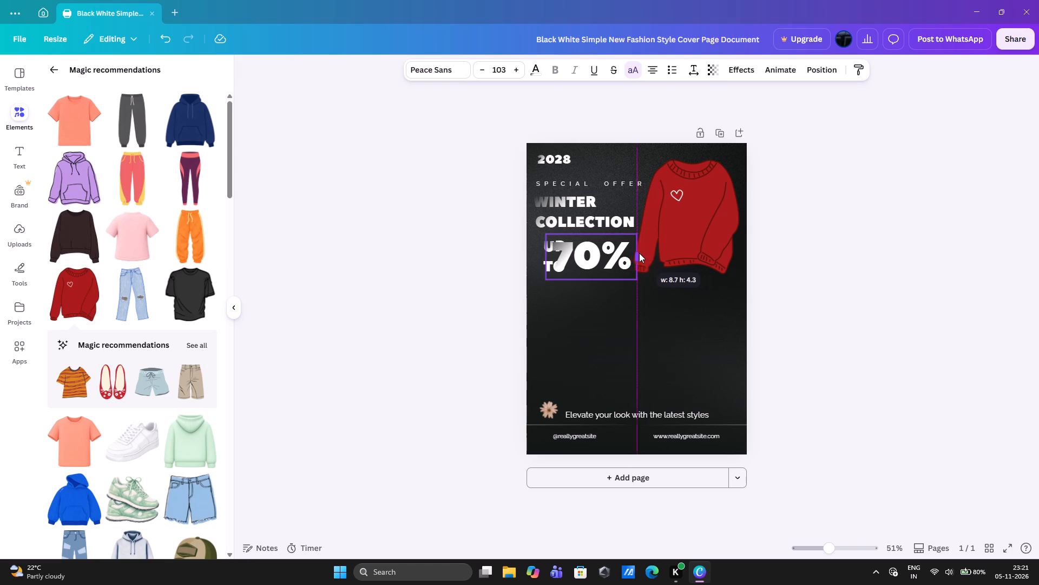
drag(639, 253, 628, 248)
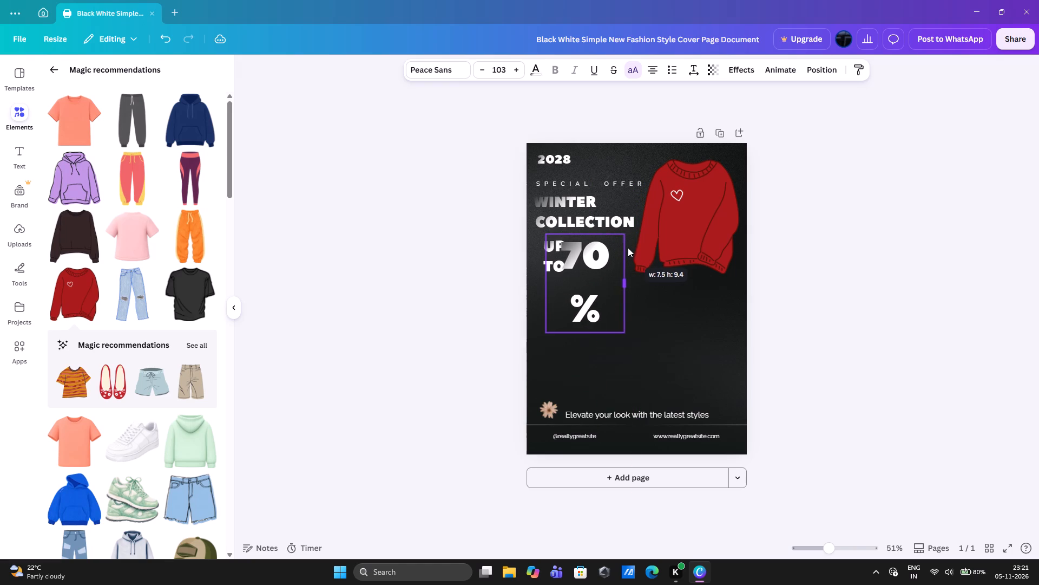
drag(628, 248, 632, 247)
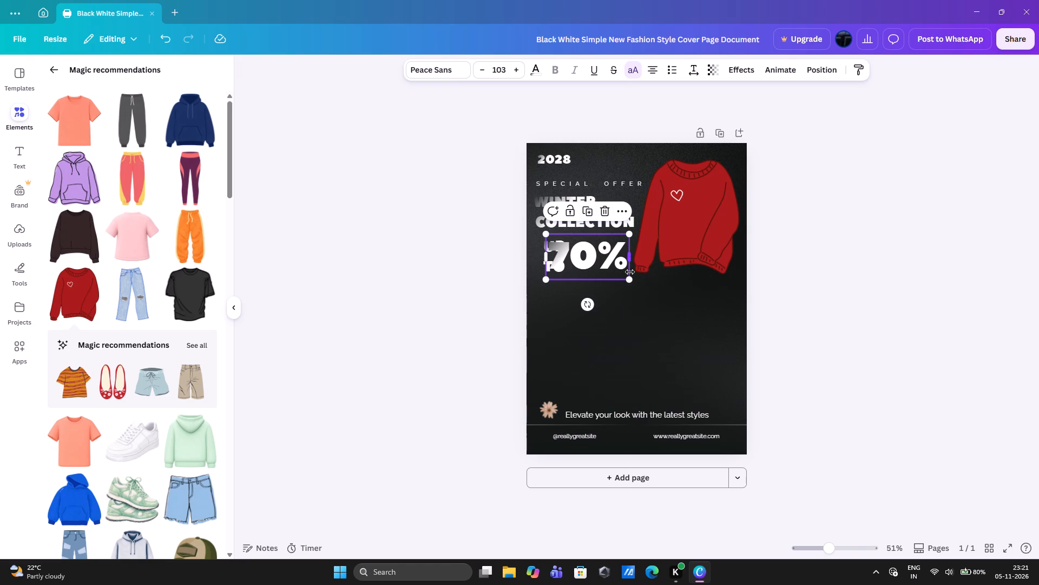
drag(630, 278, 619, 272)
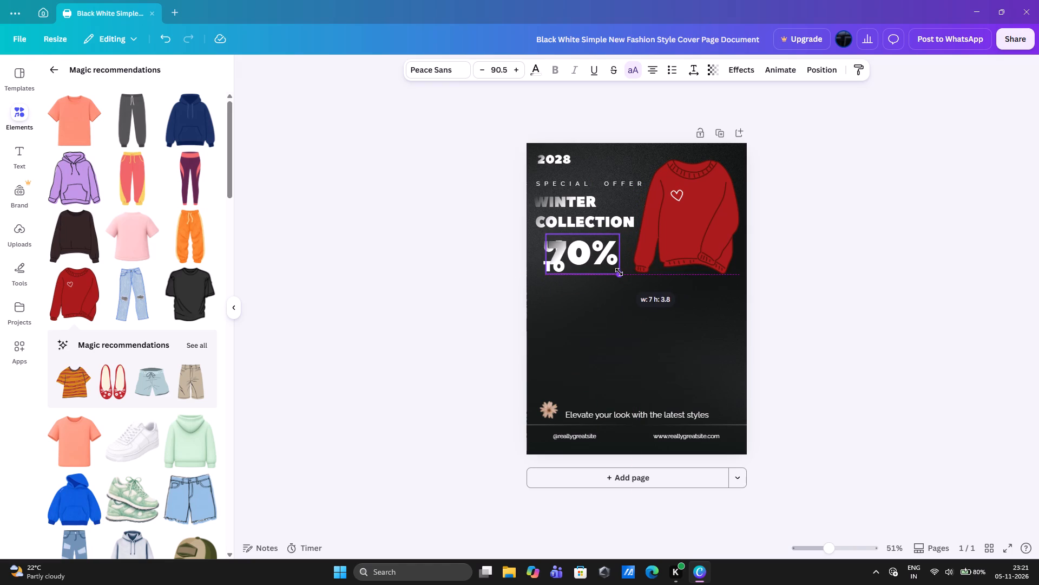
drag(619, 272, 609, 266)
drag(582, 249, 599, 253)
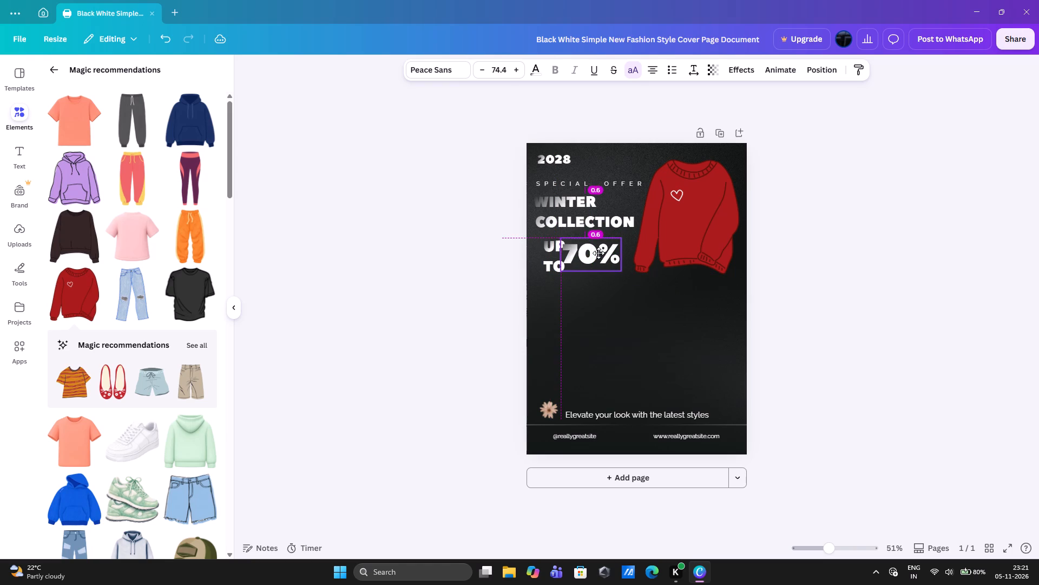
drag(599, 253, 605, 253)
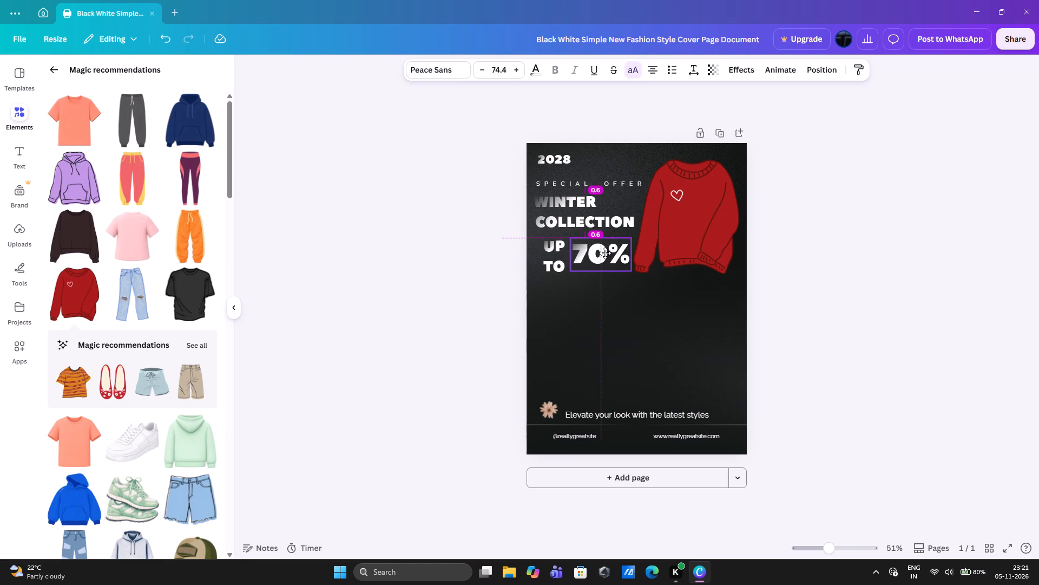
drag(605, 253, 604, 253)
click(625, 340)
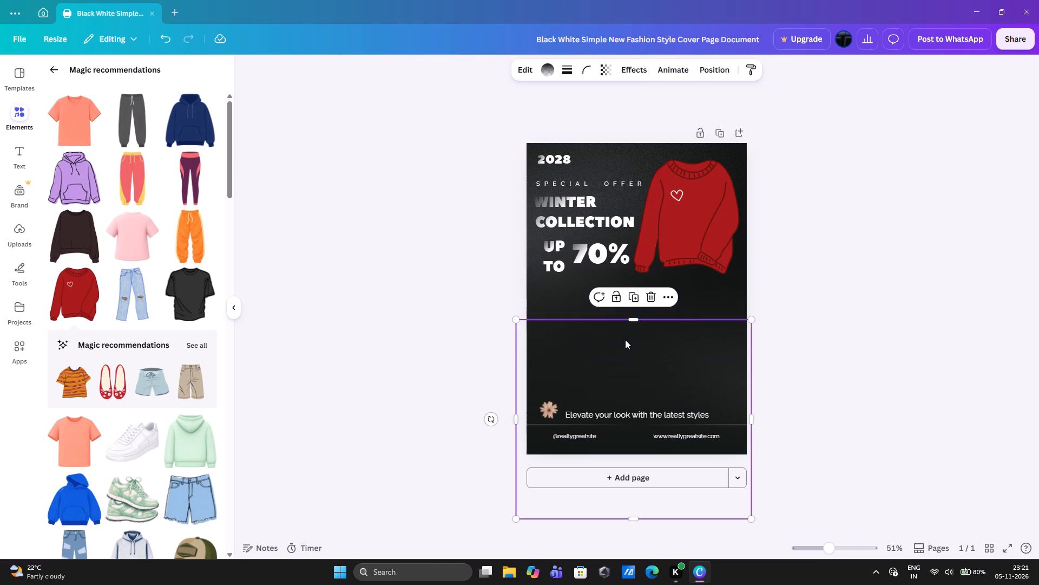
Shrink the 70% text to about size 47.8 and lower it slightly so it sits midway beside UP TO.
click(615, 248)
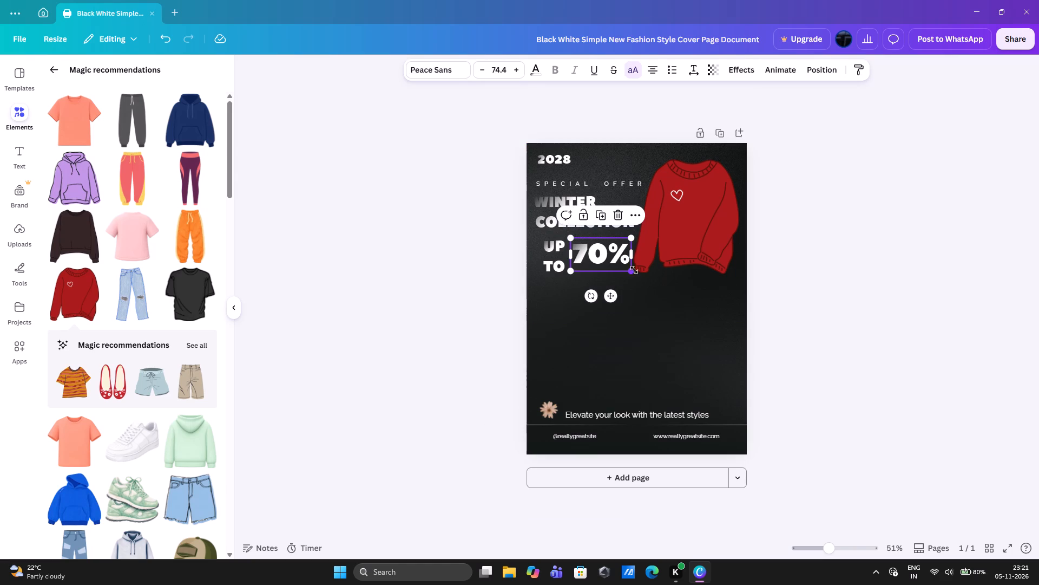
drag(634, 275, 611, 265)
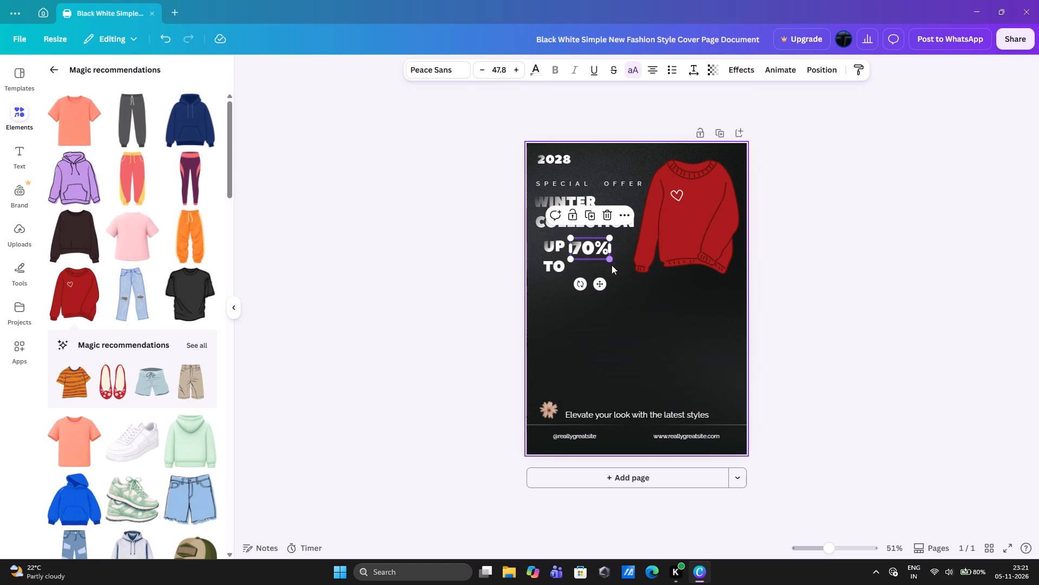
click(594, 251)
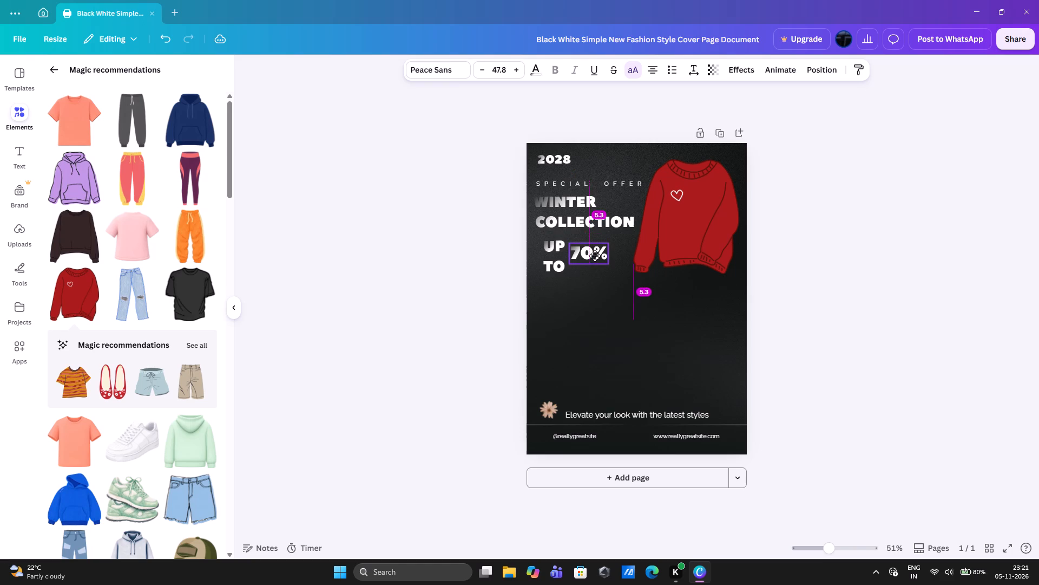
click(620, 298)
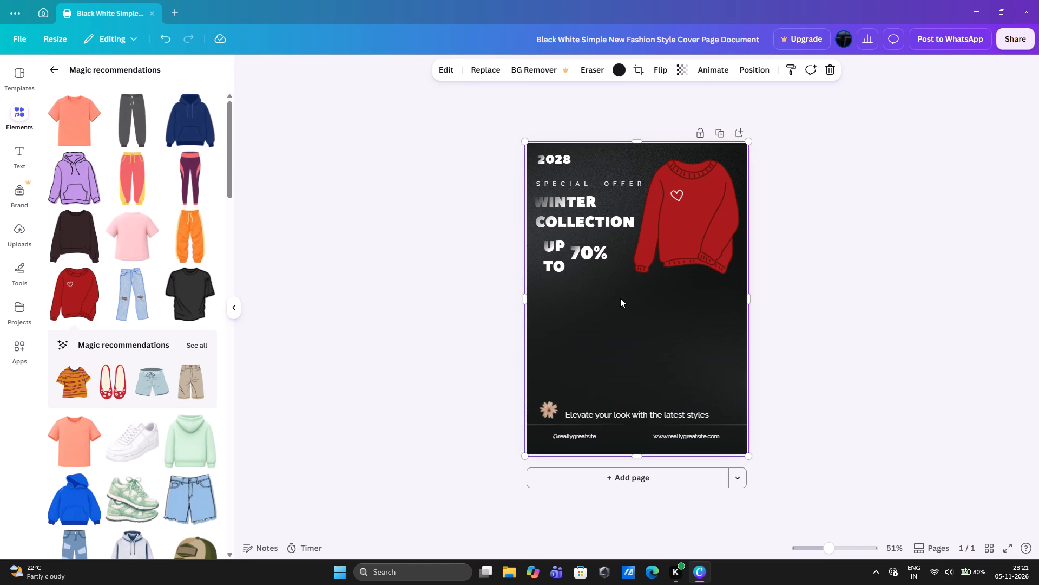
Duplicate the 70% text and replace the copy's text with OFF, one letter per line.
click(588, 251)
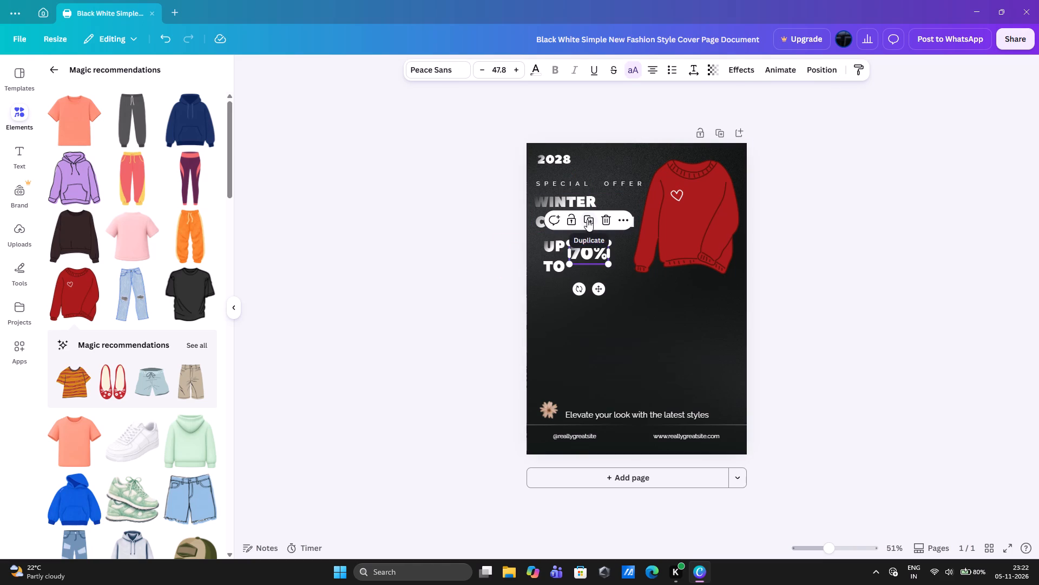
click(587, 219)
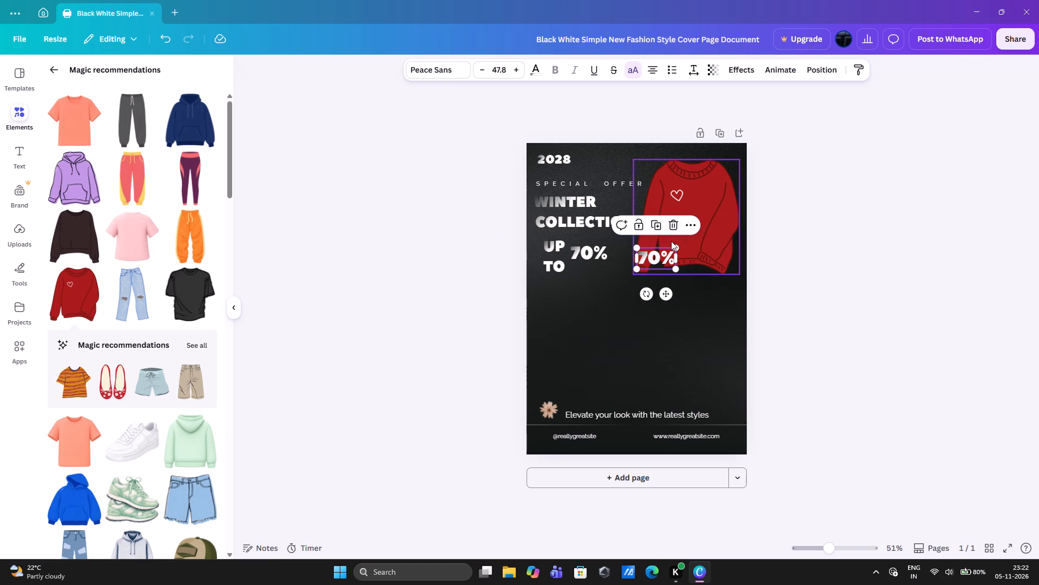
double_click(663, 254)
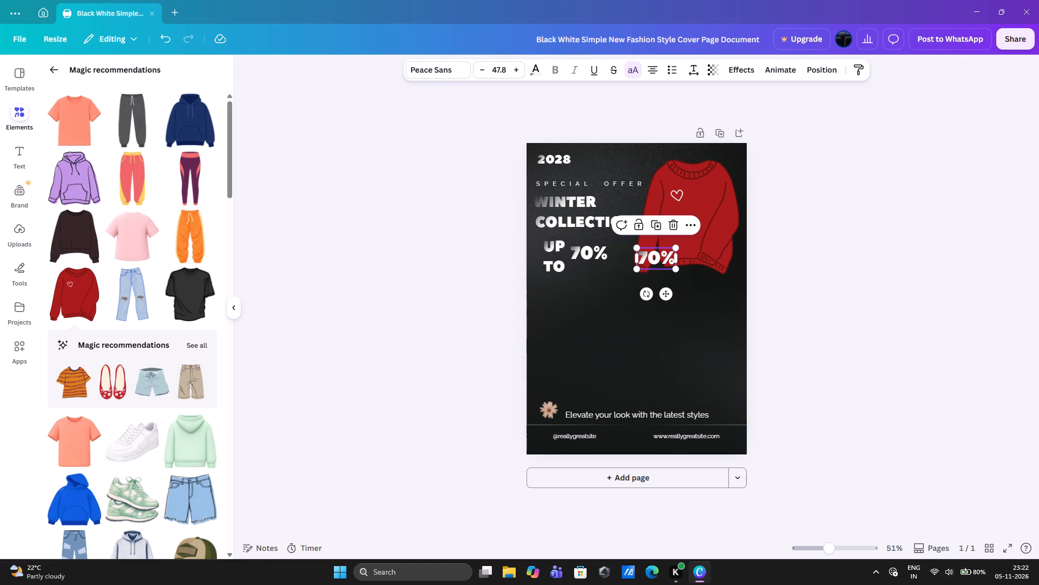
key(o)
key(Return)
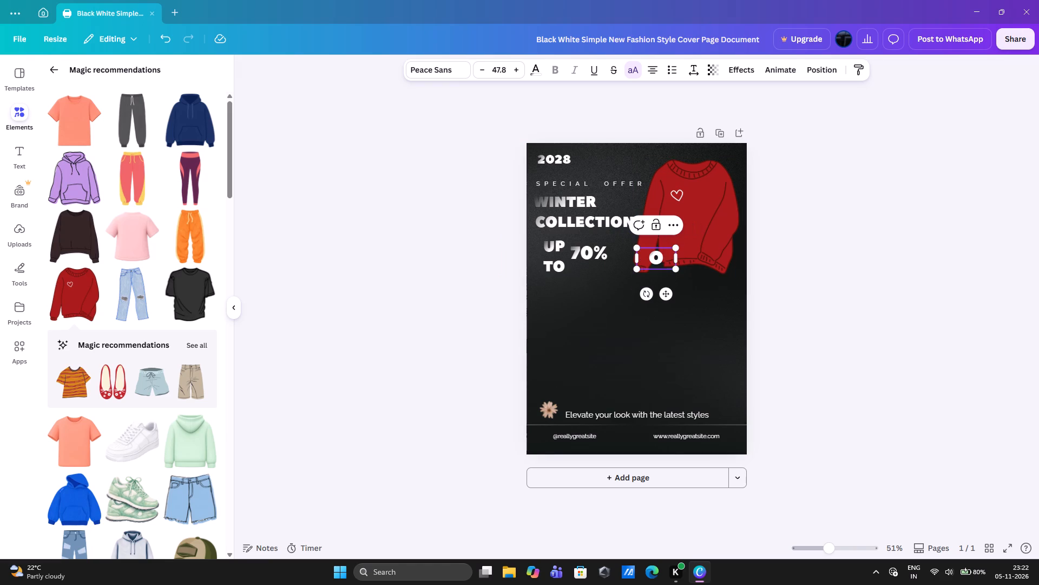
key(f)
key(Return)
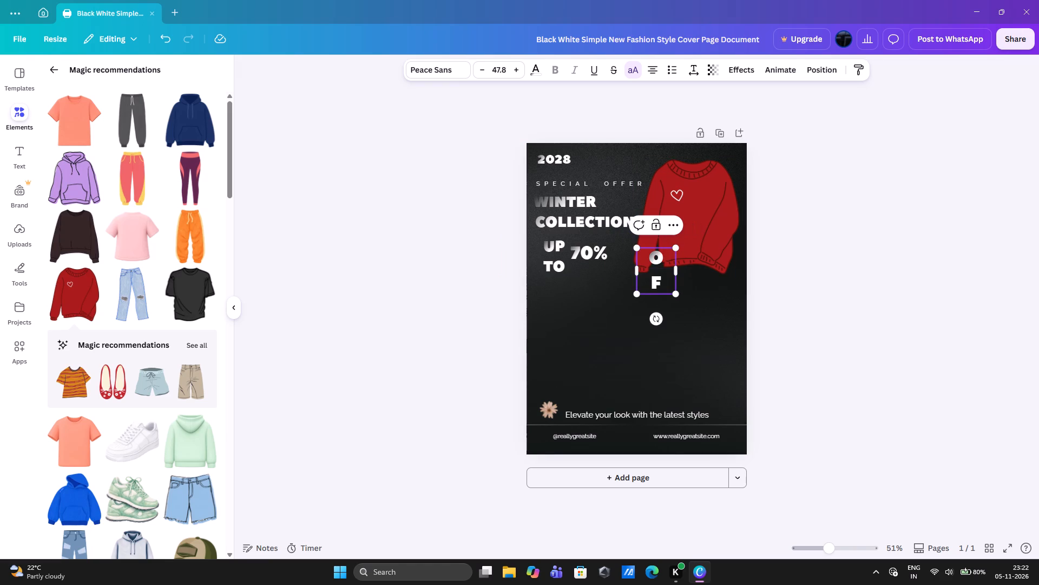
key(f)
click(667, 291)
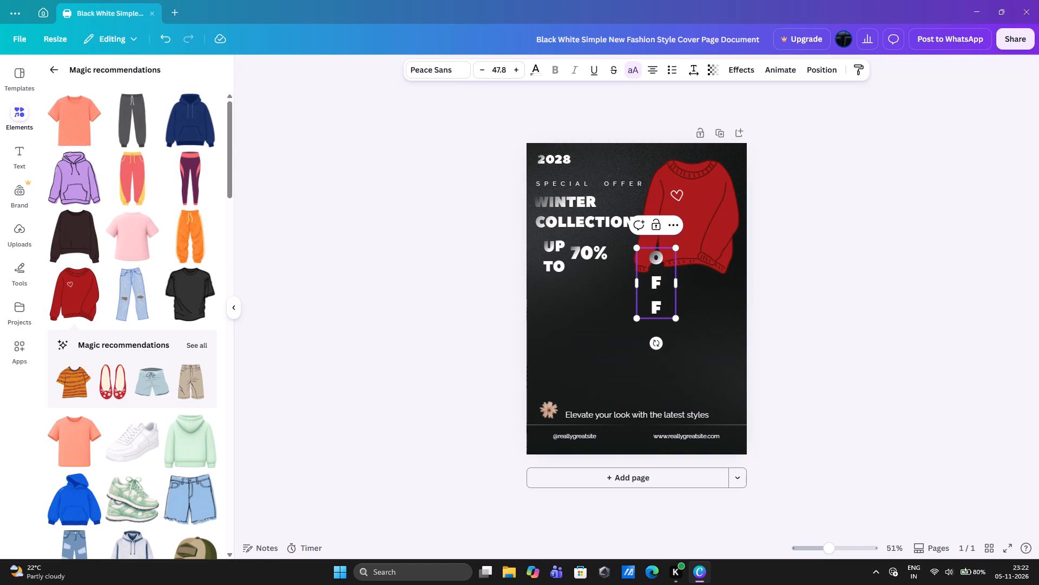
click(710, 304)
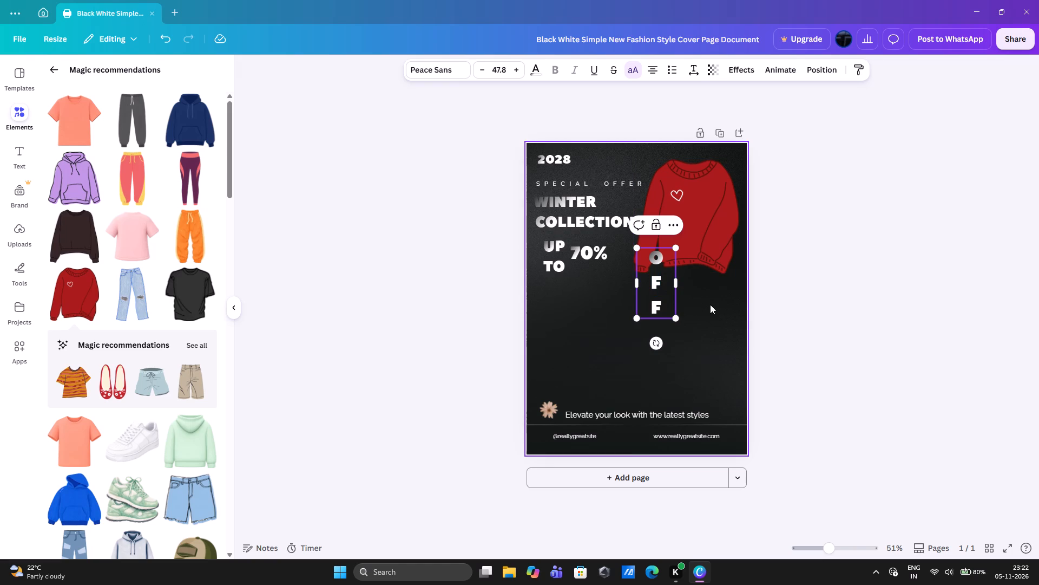
Shrink the stacked OFF text to about size 24.1 and move it between the 70% text and the red sweater.
click(648, 297)
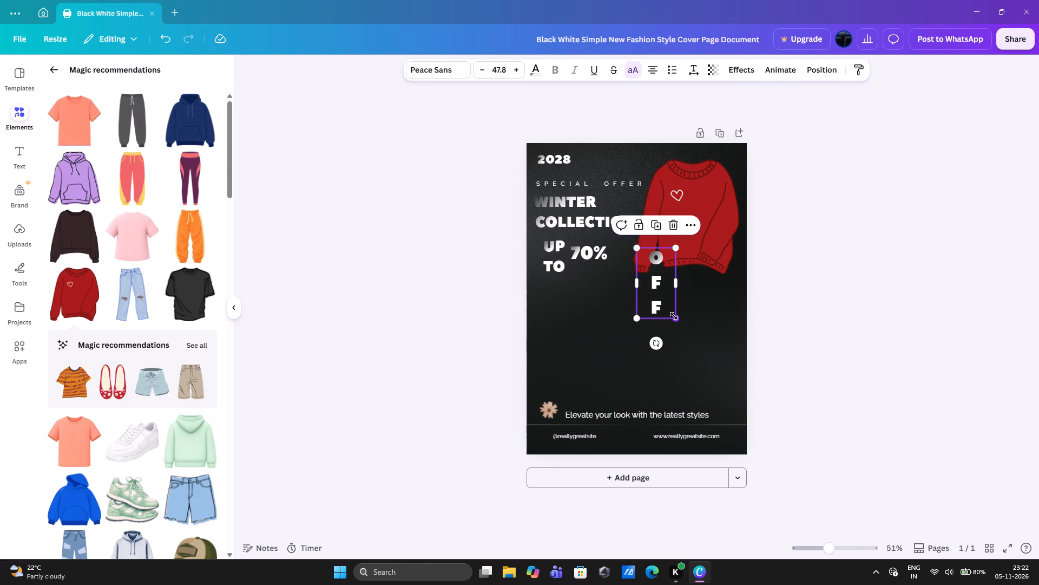
drag(674, 316, 656, 280)
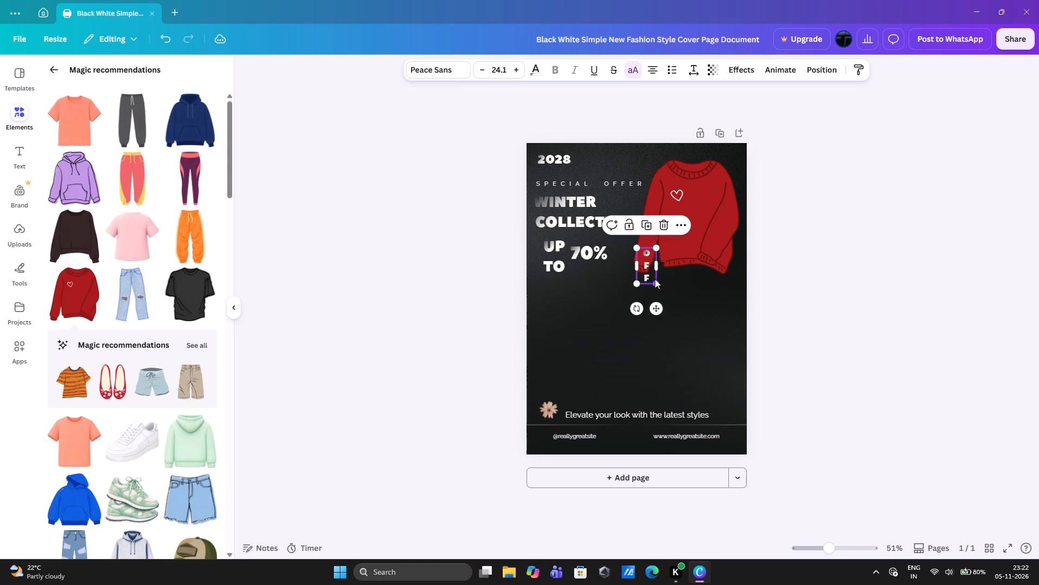
drag(649, 266, 627, 258)
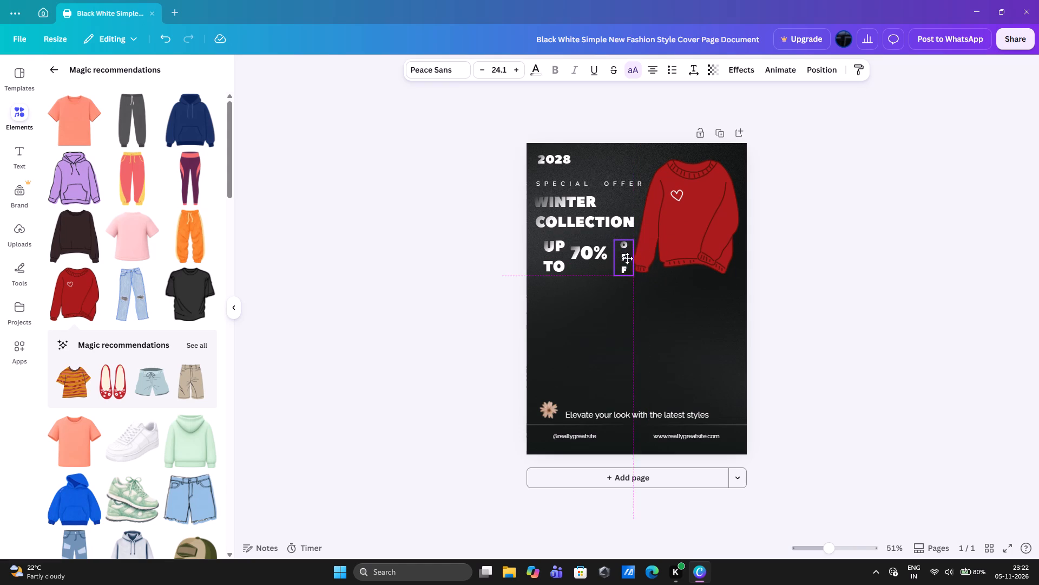
Enlarge the 70% text to about size 63.4 and nudge the stacked OFF text to sit between it and the red sweater.
drag(627, 258, 624, 258)
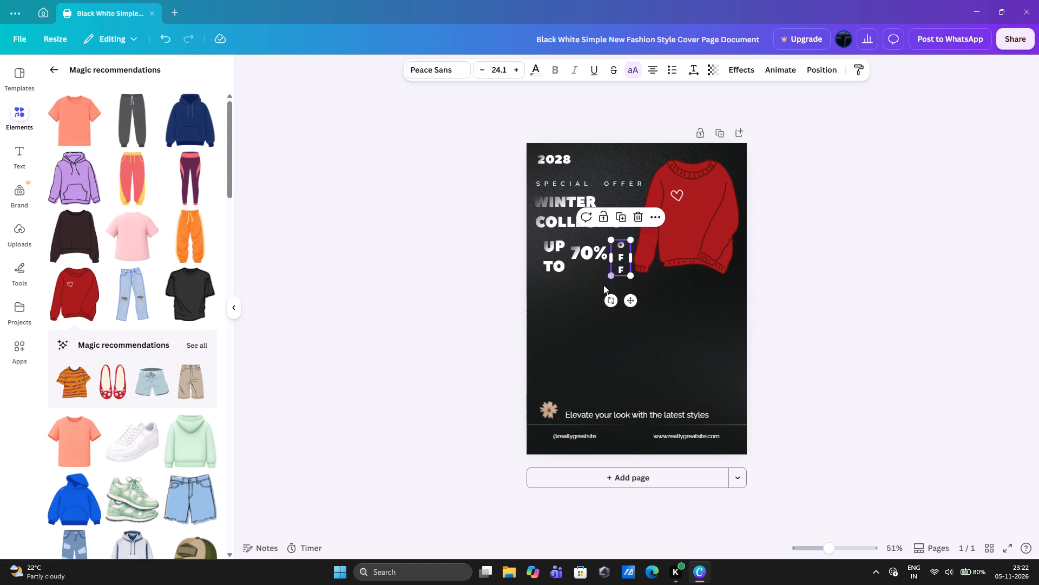
click(576, 309)
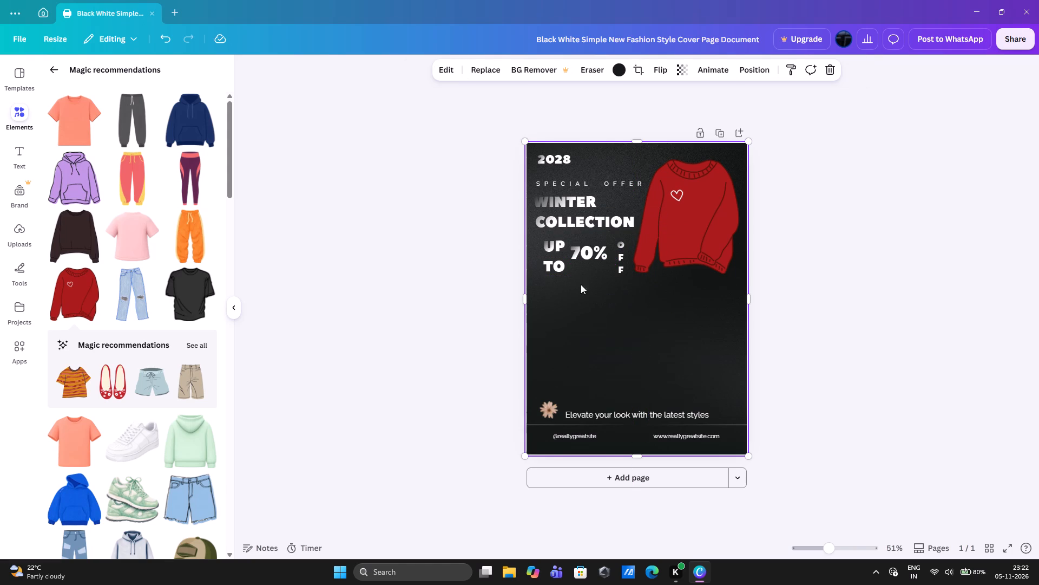
click(588, 261)
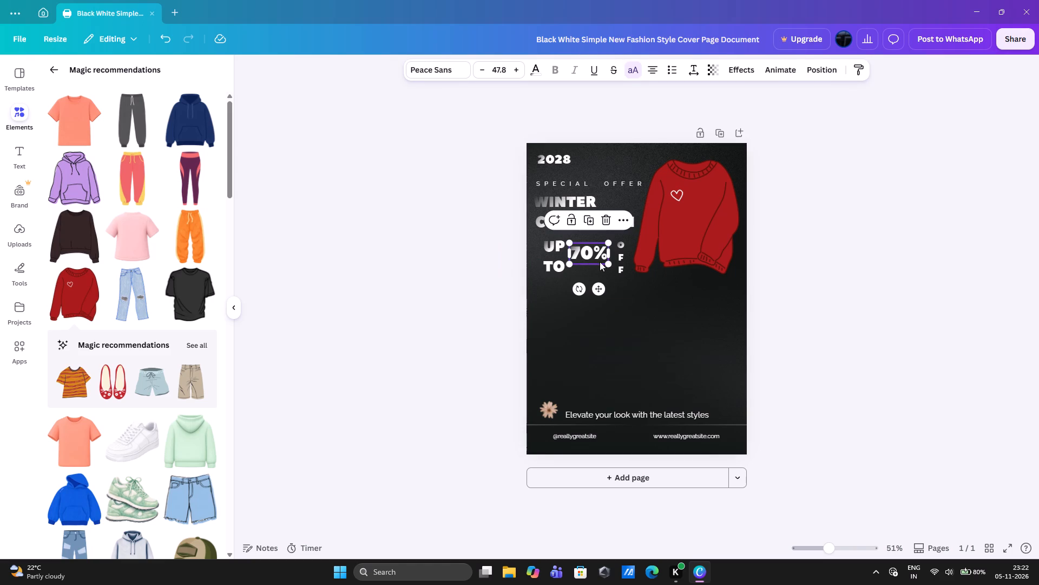
drag(606, 262, 619, 274)
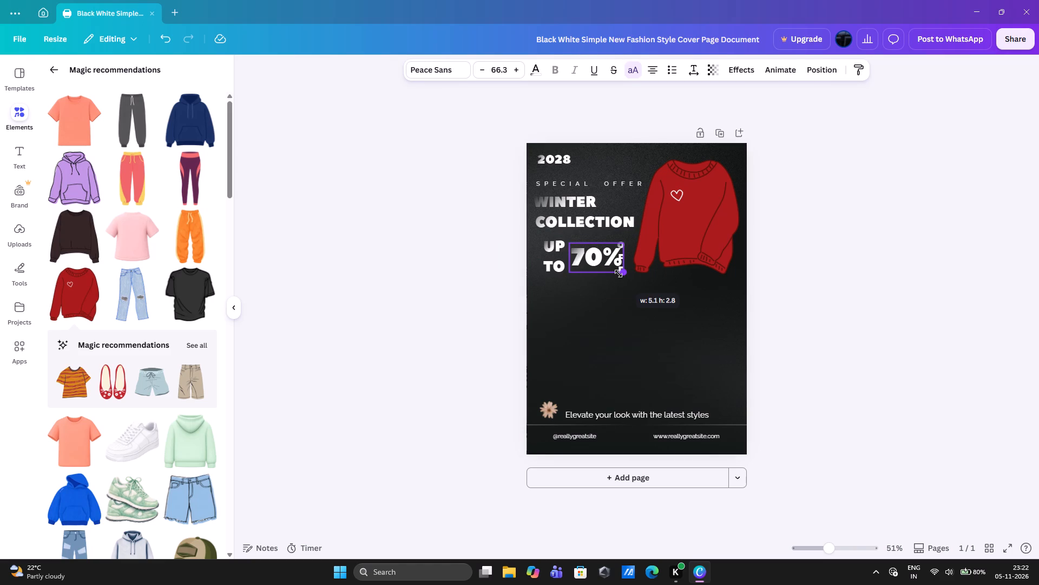
drag(619, 274, 616, 274)
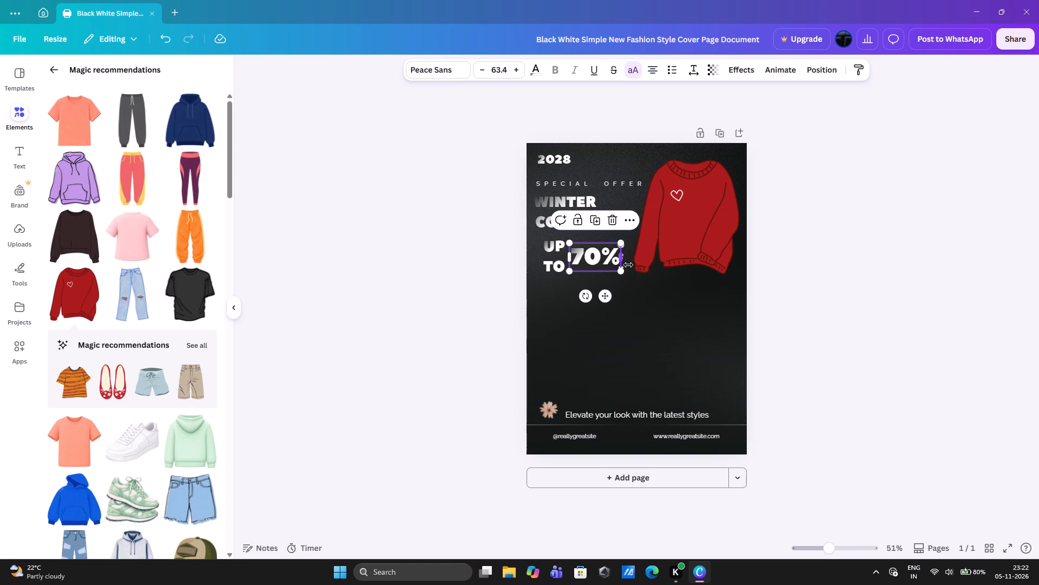
click(630, 265)
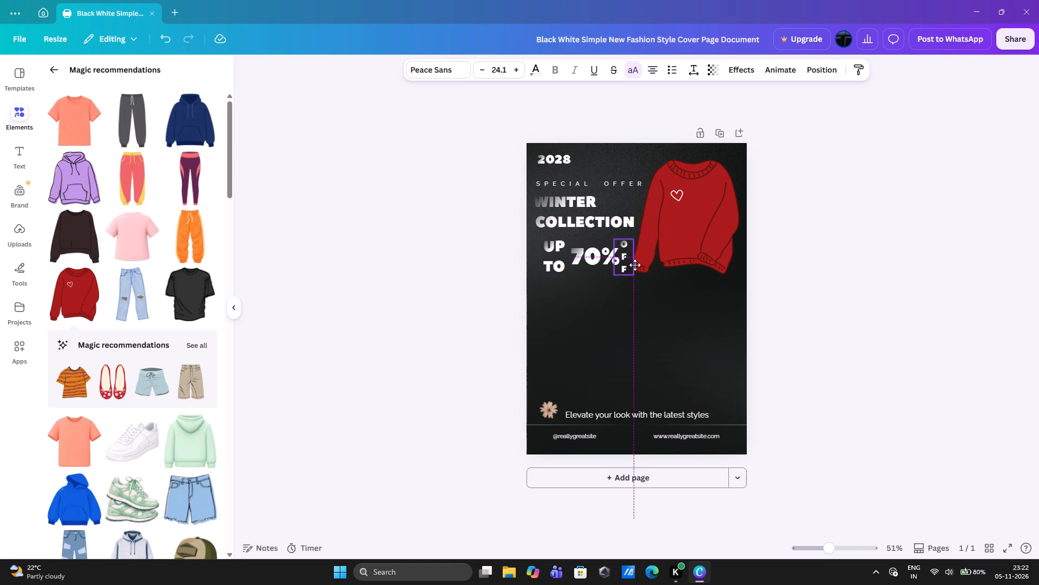
click(575, 292)
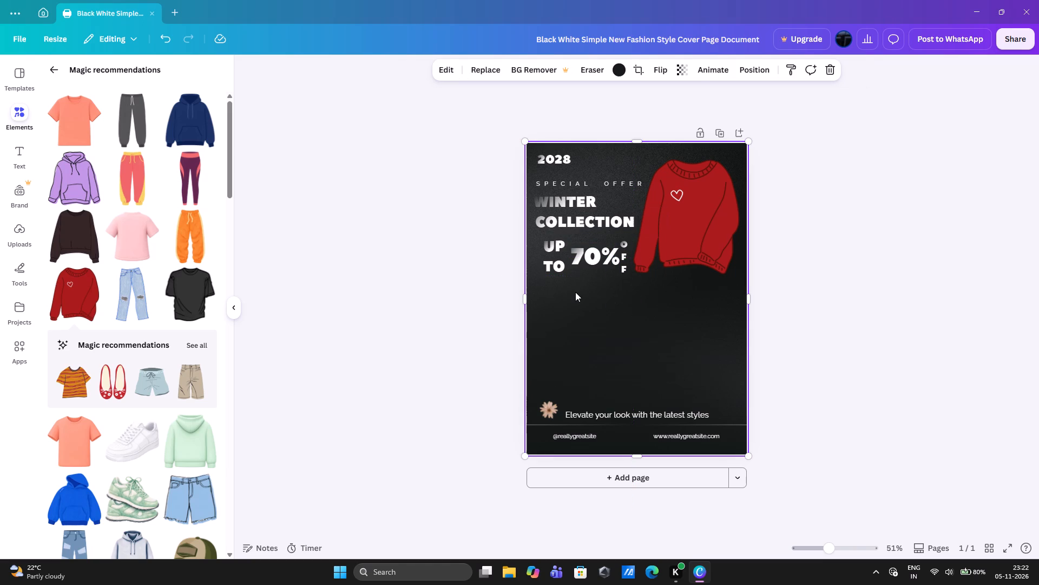
click(626, 265)
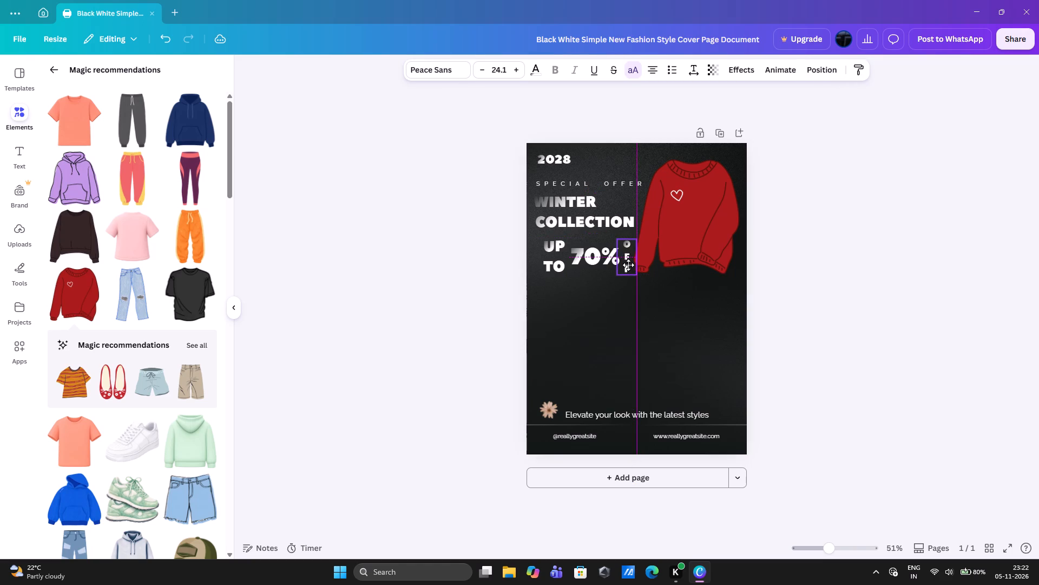
click(578, 296)
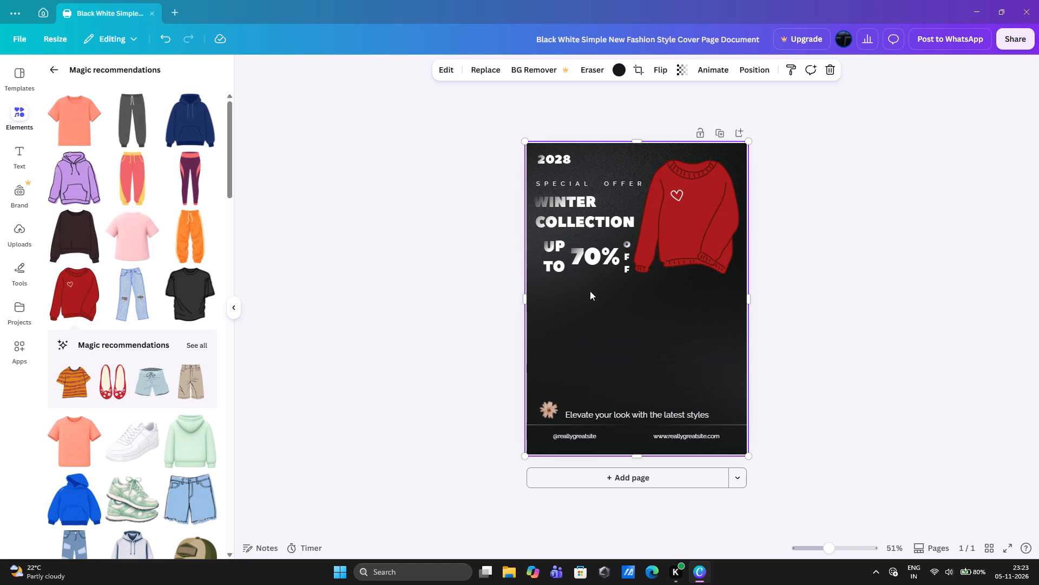
Duplicate the SPECIAL OFFER text line and place the copy just below the UP TO 70% OFF text.
click(584, 183)
click(586, 157)
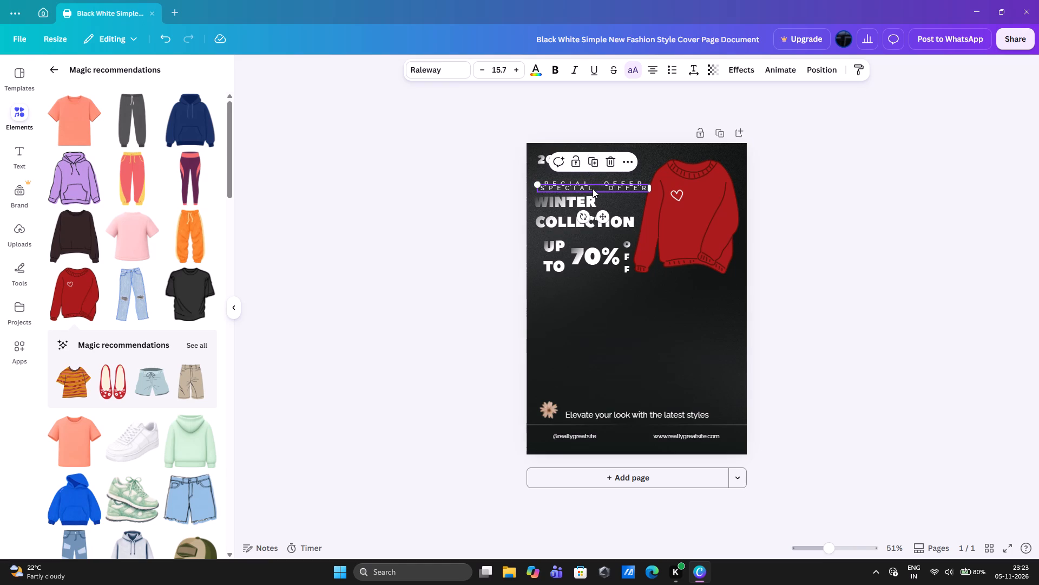
drag(593, 188, 599, 296)
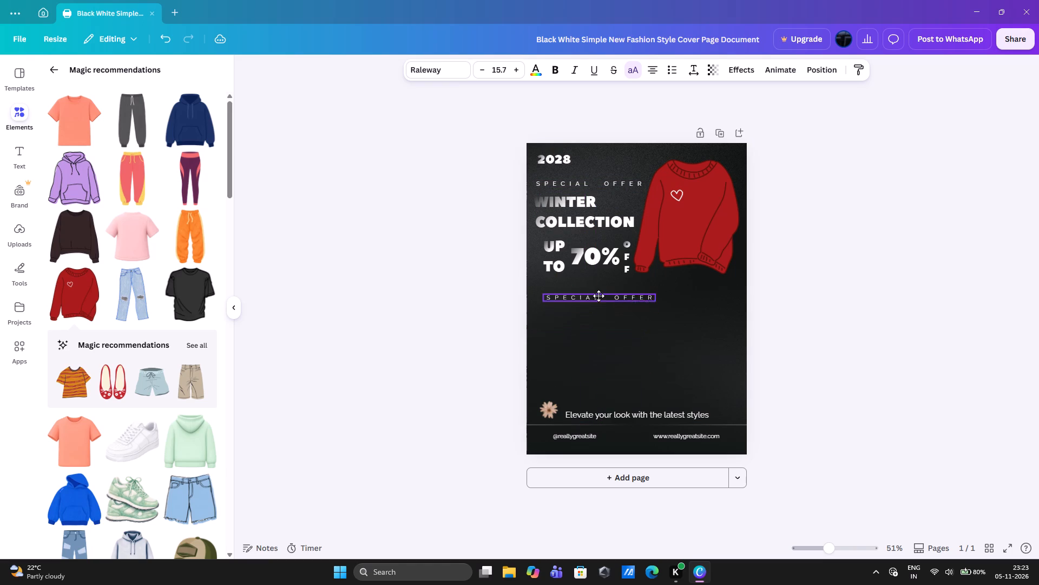
drag(599, 296, 595, 288)
Replace the lower SPECIAL OFFER copy's text with "TERMS AND CONDITION MAY APPLY, starting with a quotation mark.
double_click(595, 288)
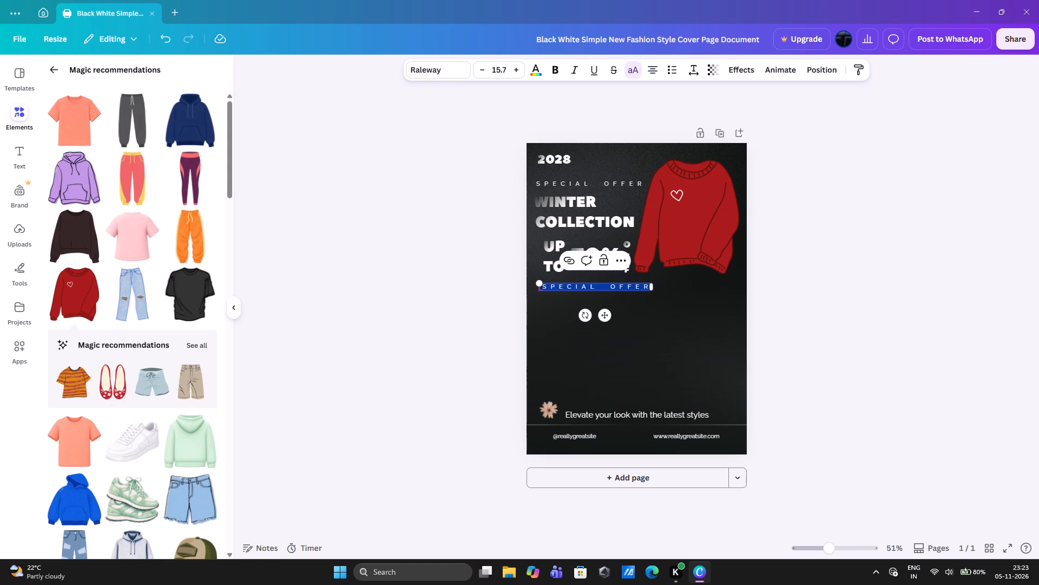
key(apostrophe)
key(BackSpace)
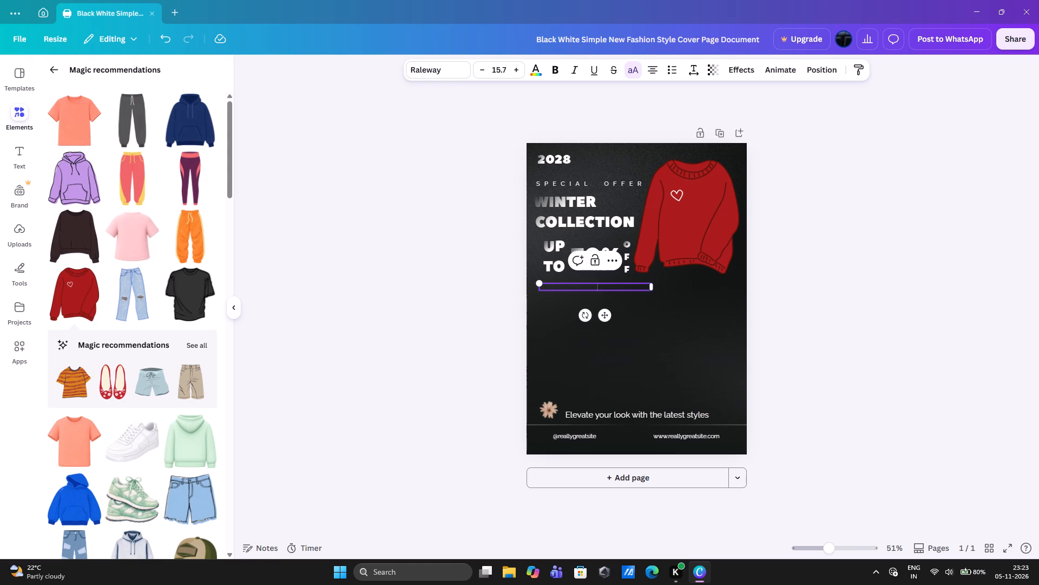
key(shift+quotedbl)
text(TERMS)
key(space)
text(AND COB)
key(BackSpace)
text(NDITION)
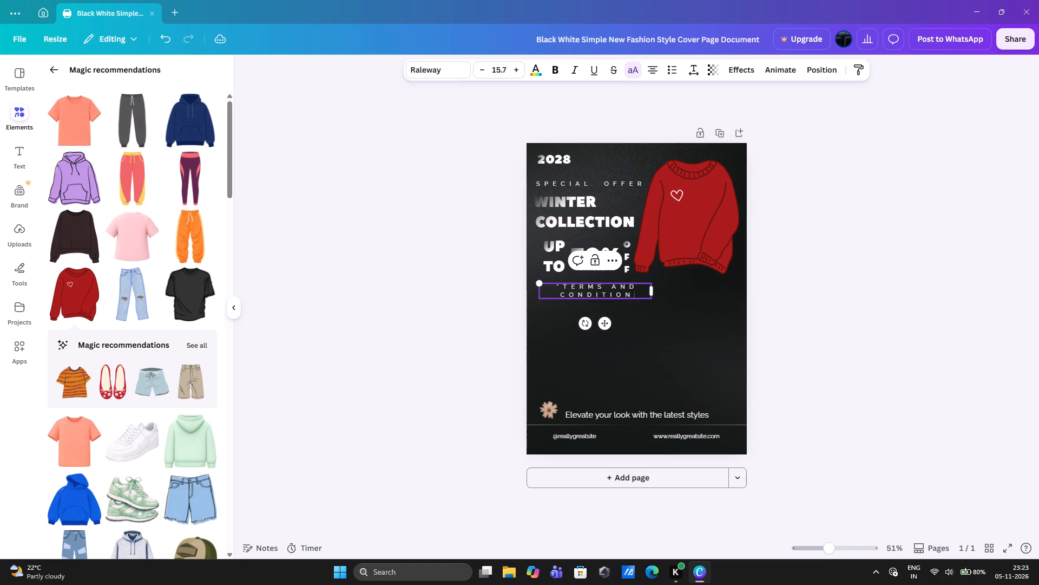
key(space)
text(MAY APPLY)
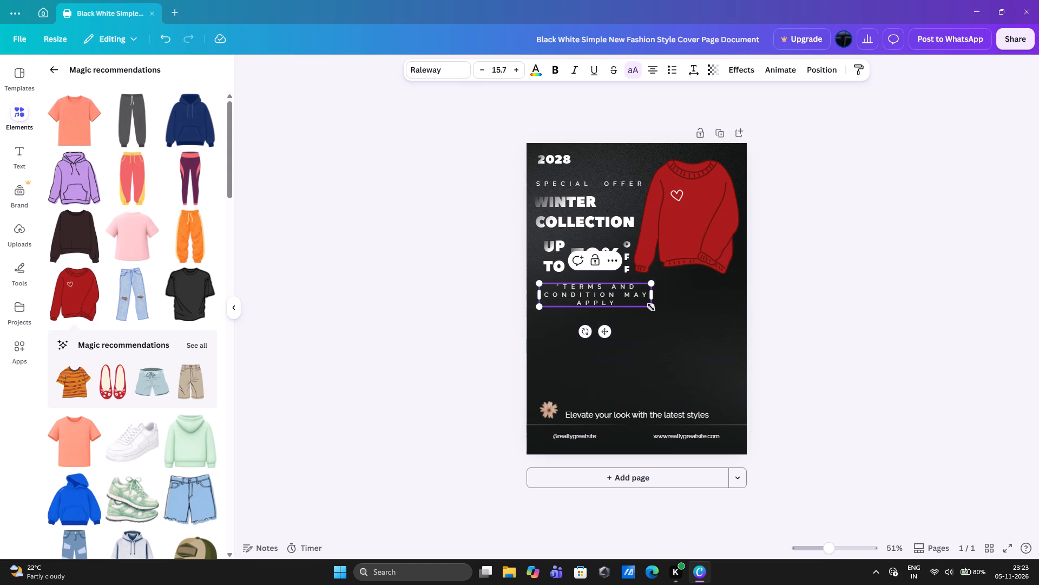
Widen the terms and condition text box to fit one line, shrink it to about size 9.8, and nudge it slightly upward.
click(651, 295)
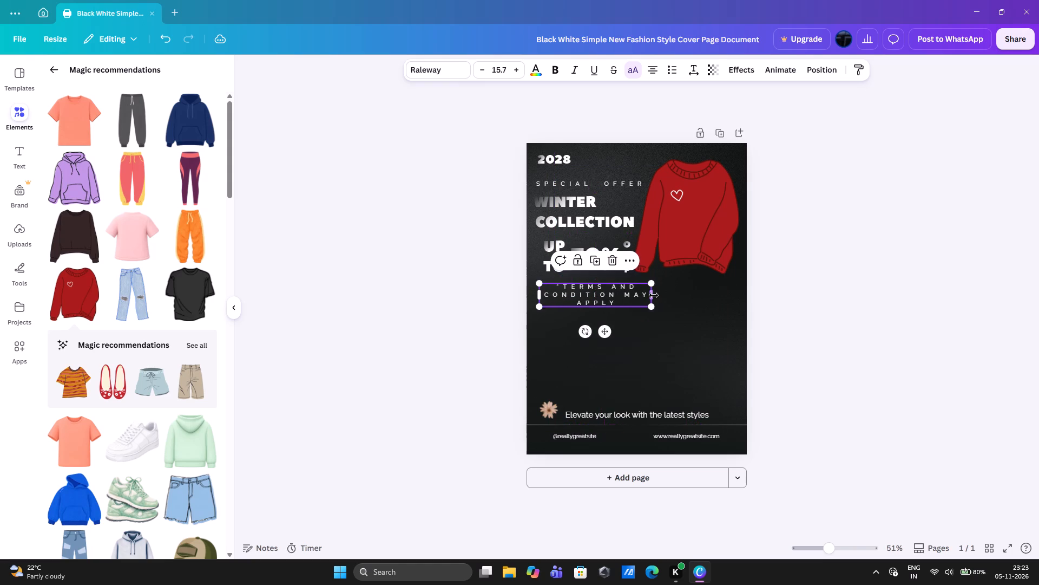
drag(654, 295, 689, 291)
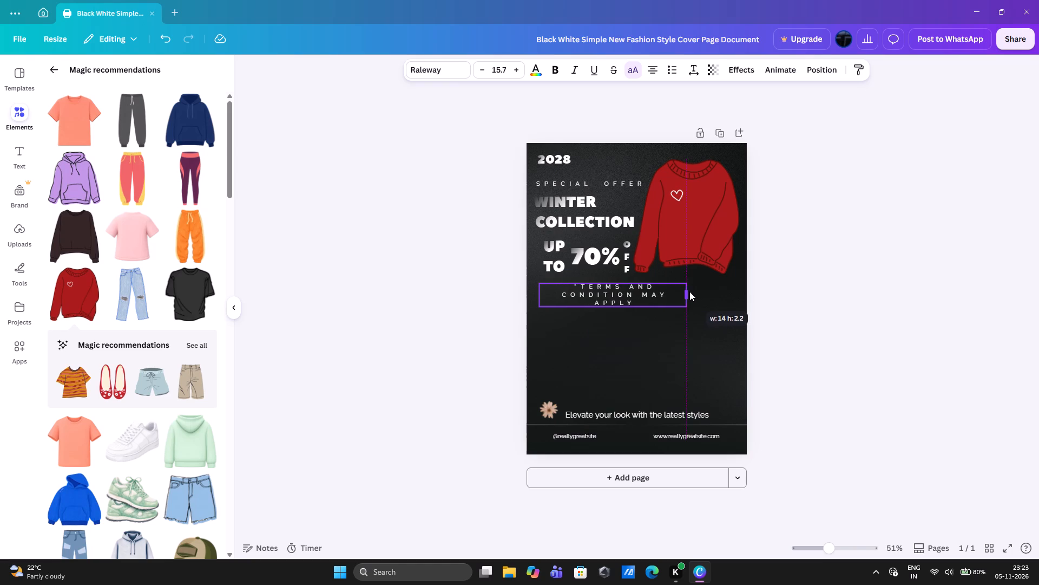
drag(689, 291, 707, 290)
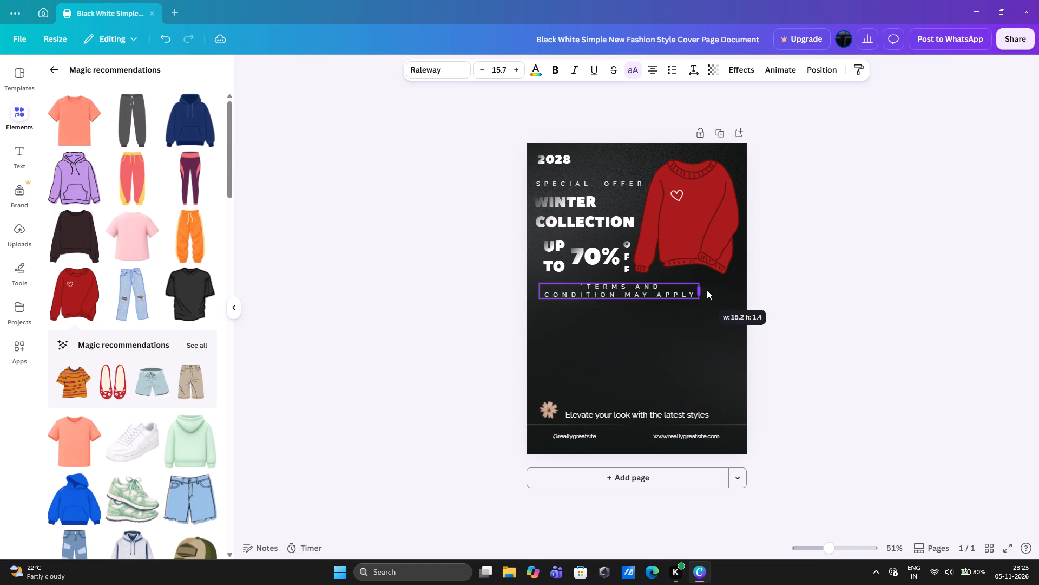
drag(707, 290, 766, 282)
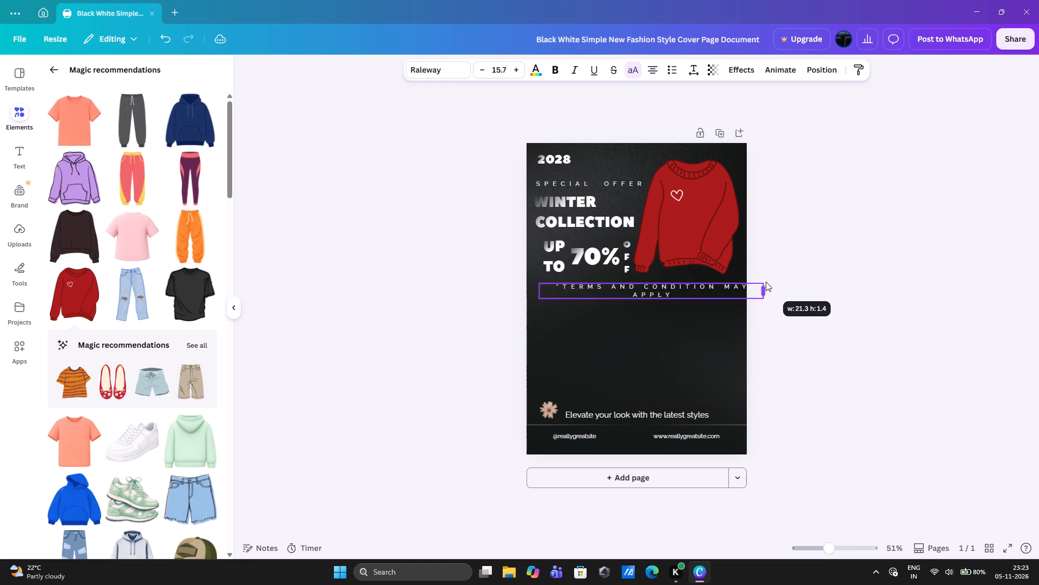
drag(766, 282, 787, 279)
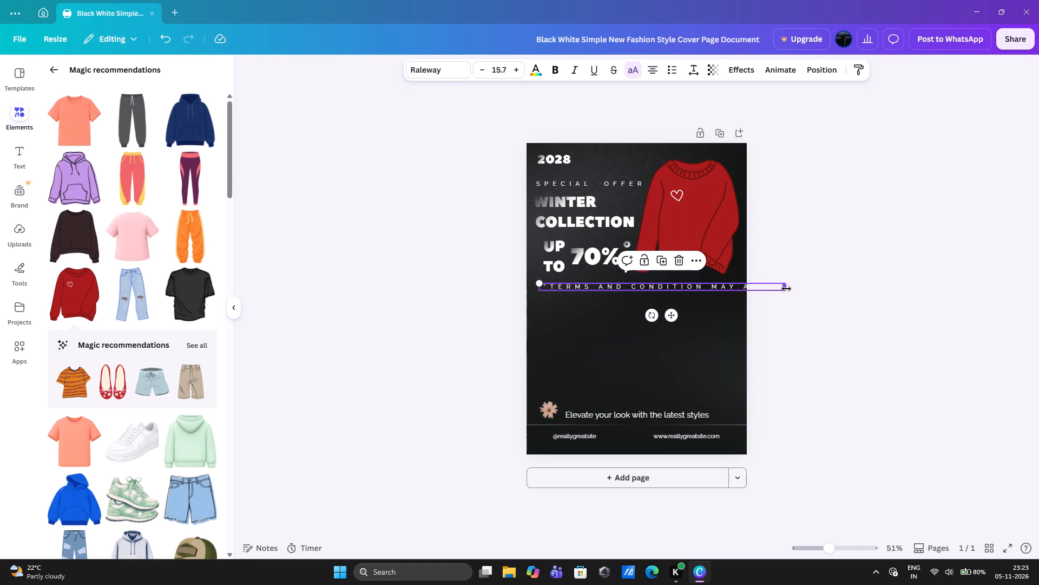
drag(785, 290, 633, 286)
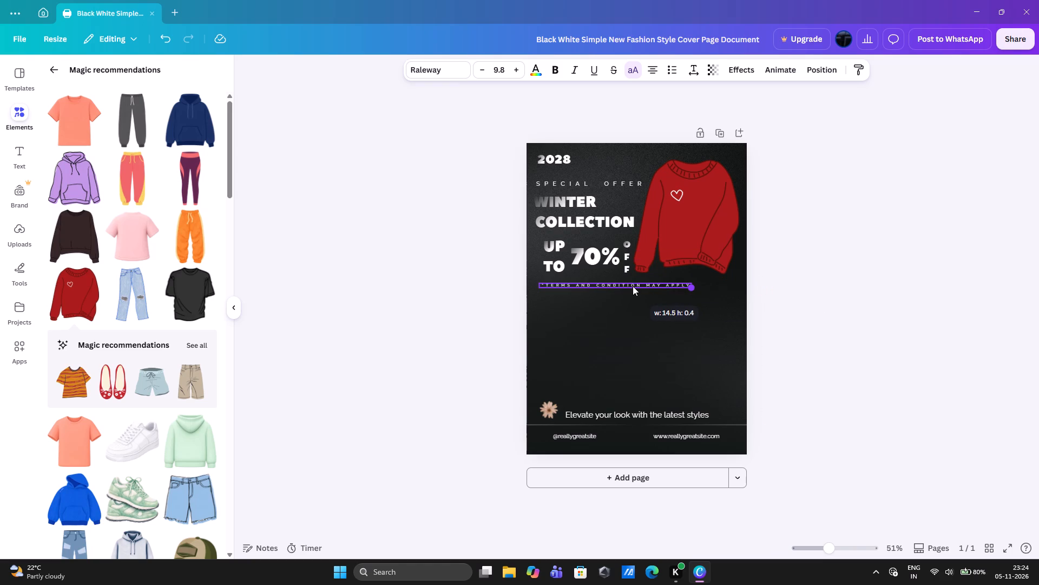
click(629, 283)
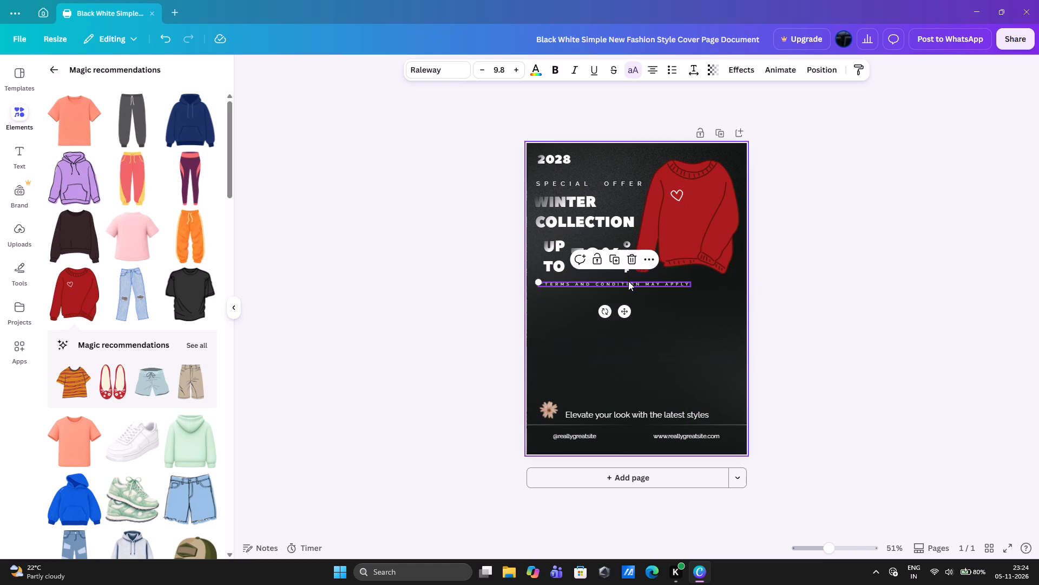
click(679, 331)
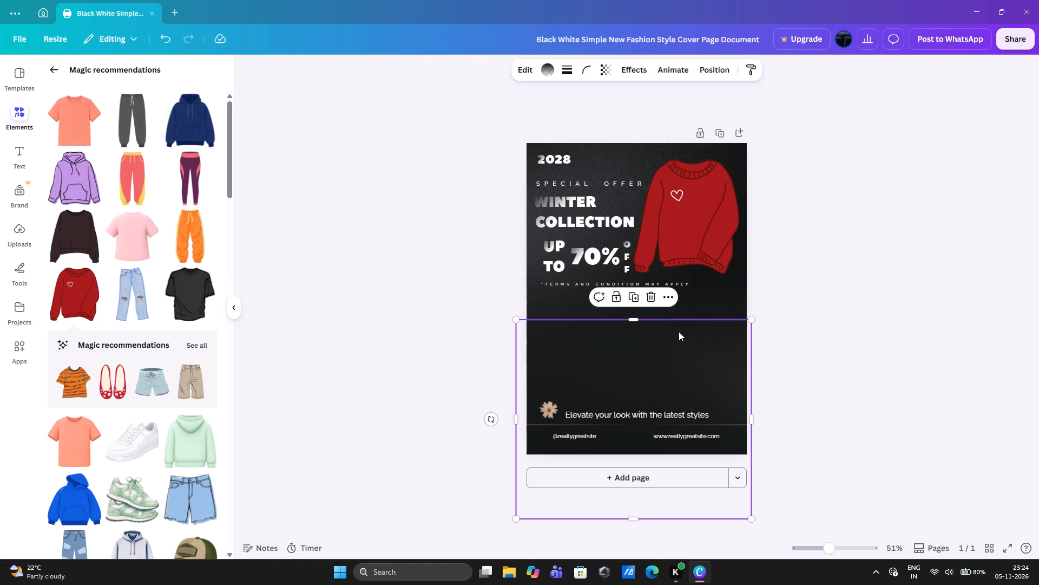
click(703, 317)
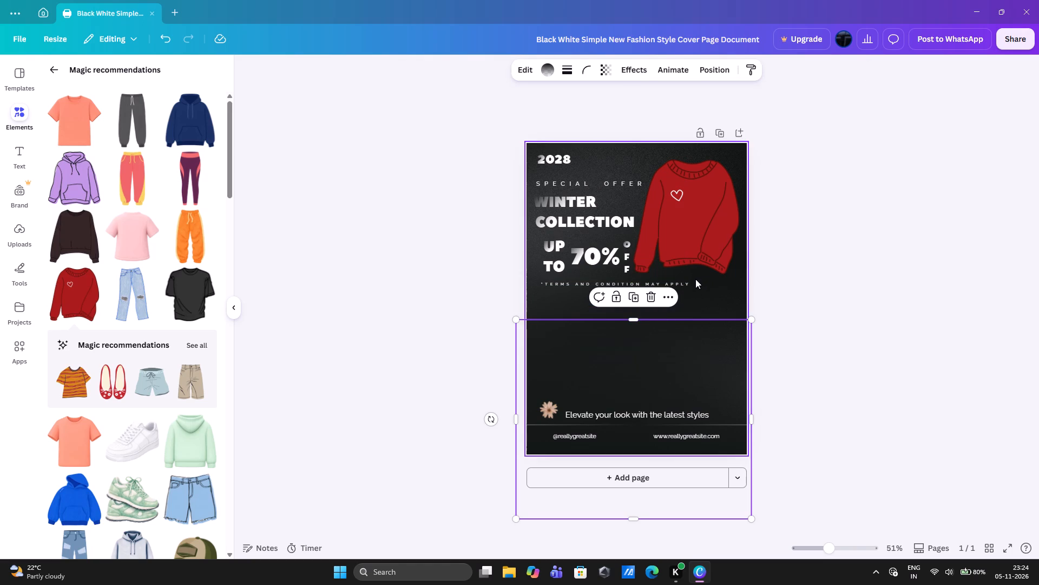
Duplicate the stacked OFF text and place the copy below the start of the terms and condition line.
click(562, 218)
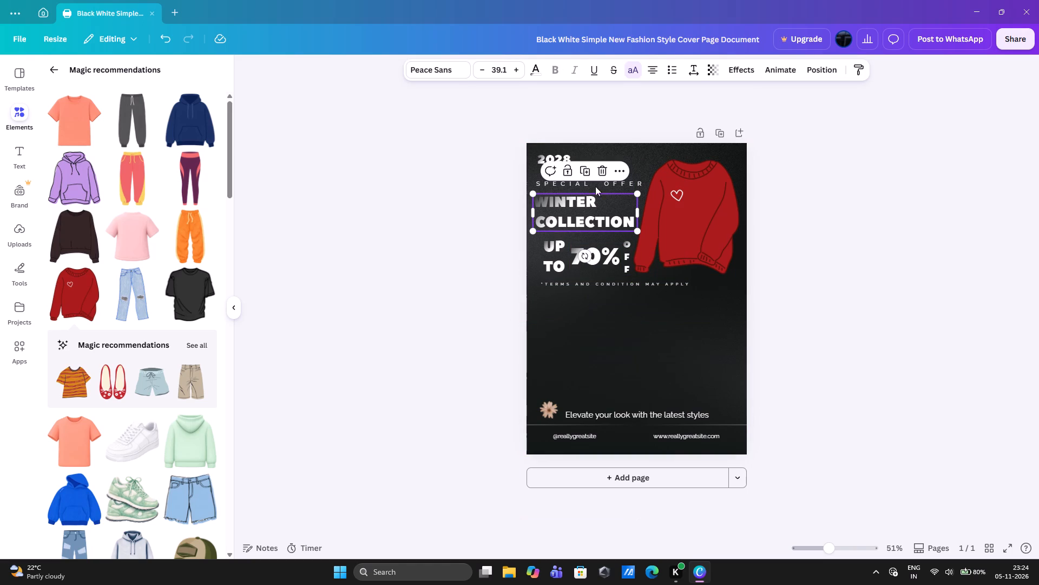
click(620, 265)
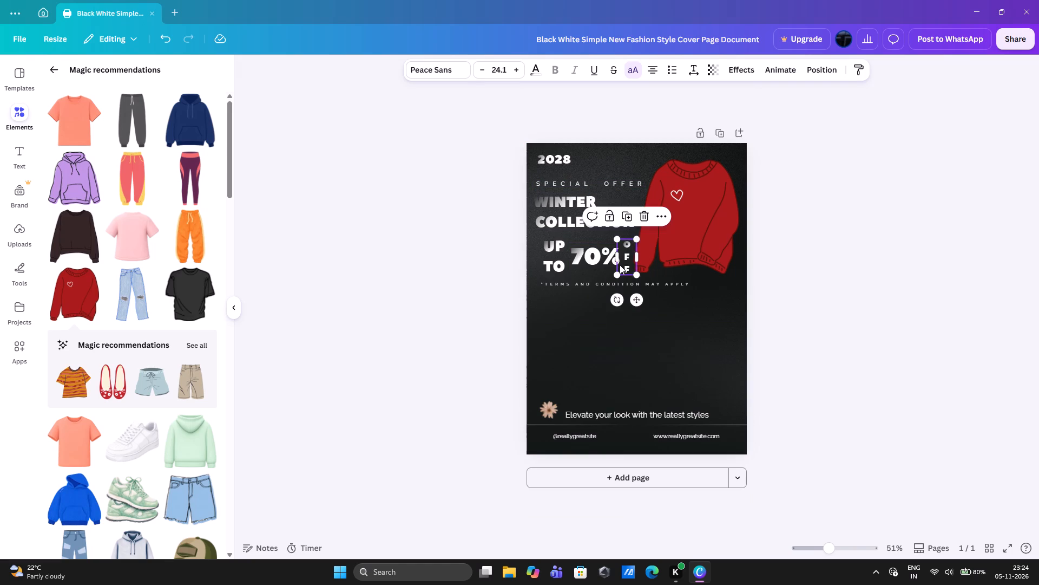
click(628, 218)
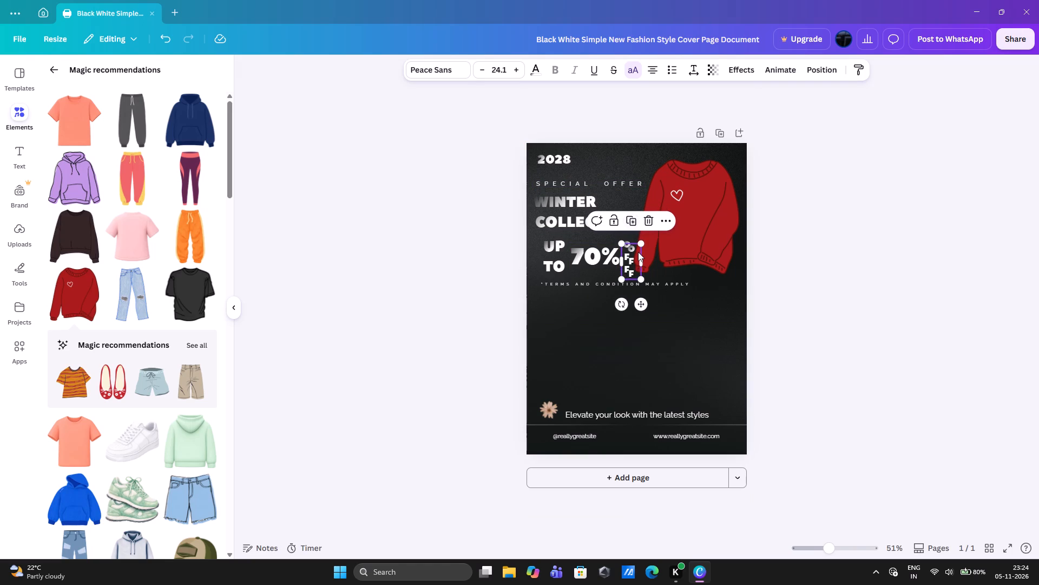
drag(638, 252, 569, 305)
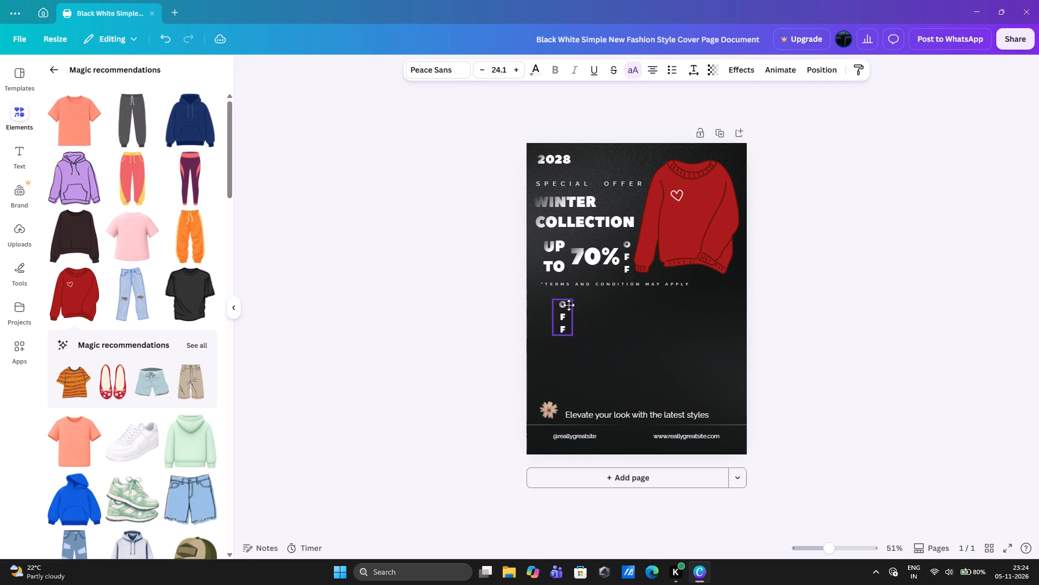
drag(569, 305, 568, 302)
drag(568, 302, 563, 315)
Replace the lower OFF copy's text with ORDER NOW and widen its box so the words fit on one line.
click(563, 315)
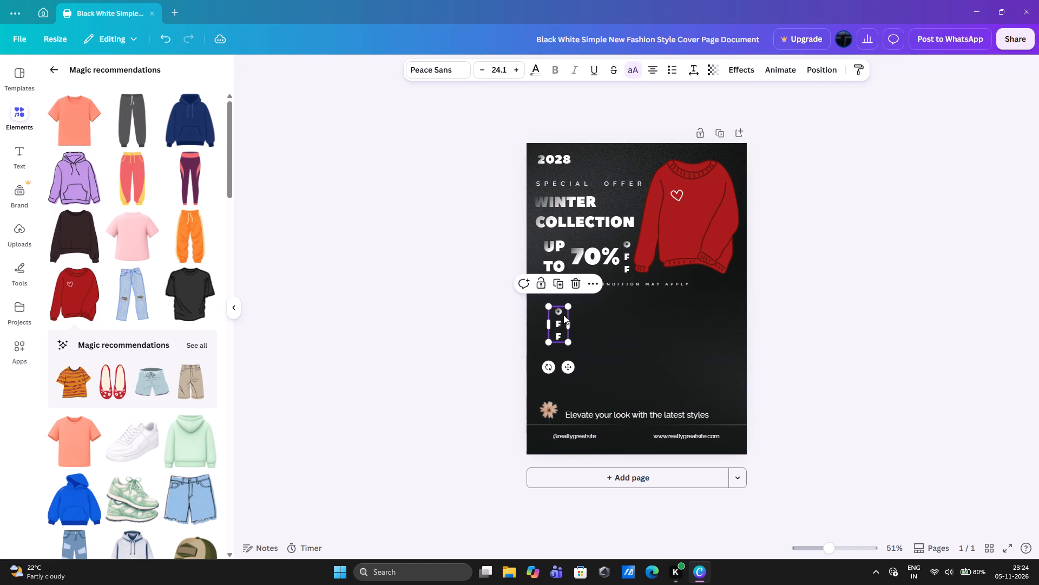
key(o)
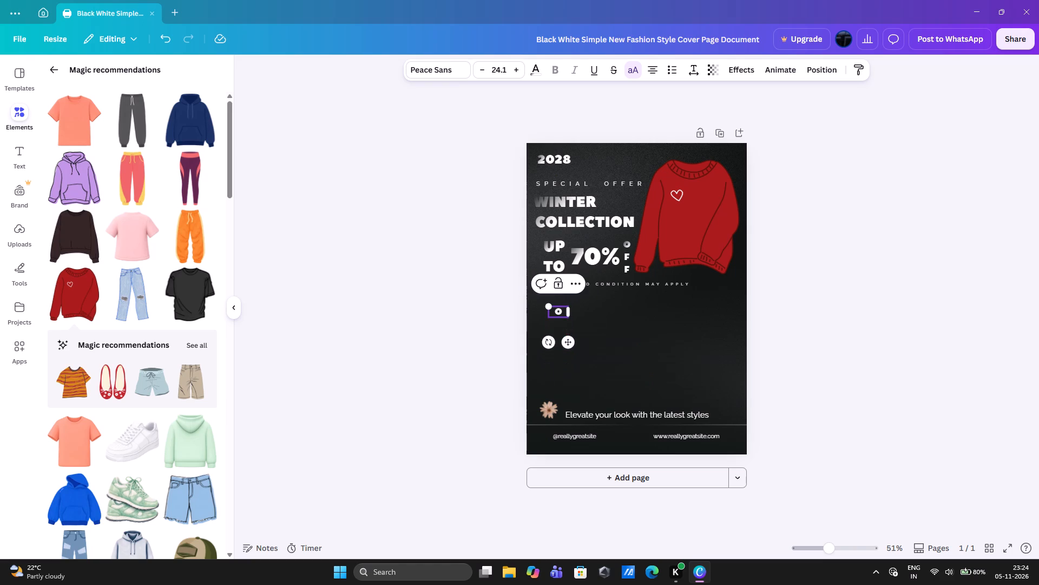
text(RD)
text(ER)
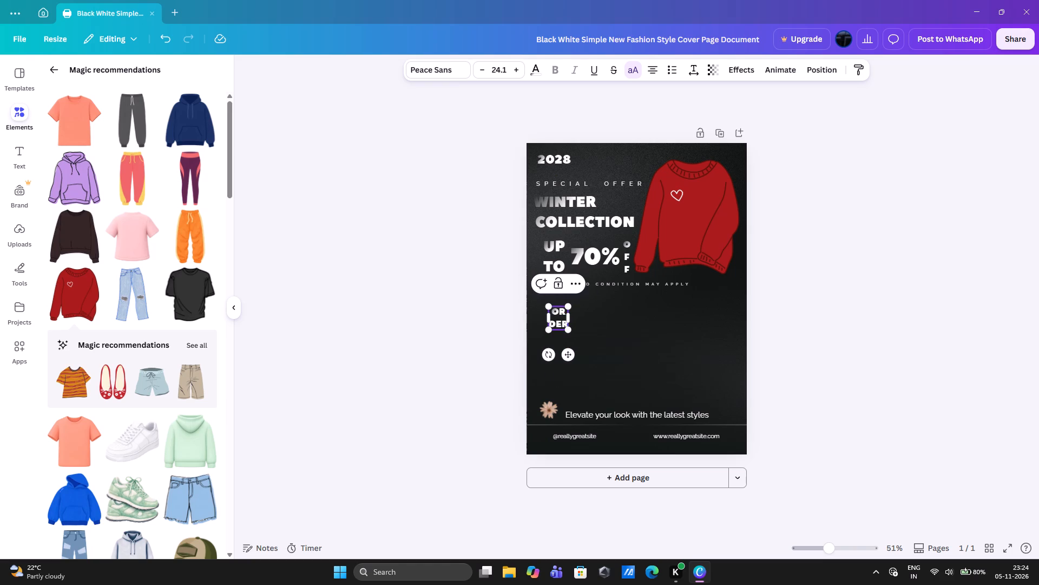
key(space)
text(NOW)
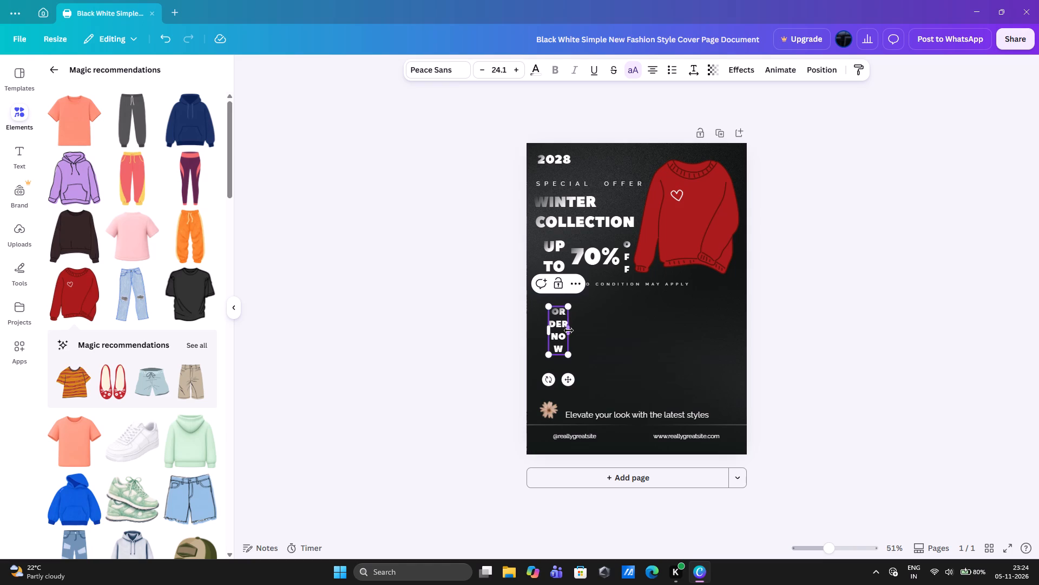
drag(569, 330, 616, 324)
Append >> after ORDER NOW with a few spaces between, and widen the text box so everything fits on one line.
key(space)
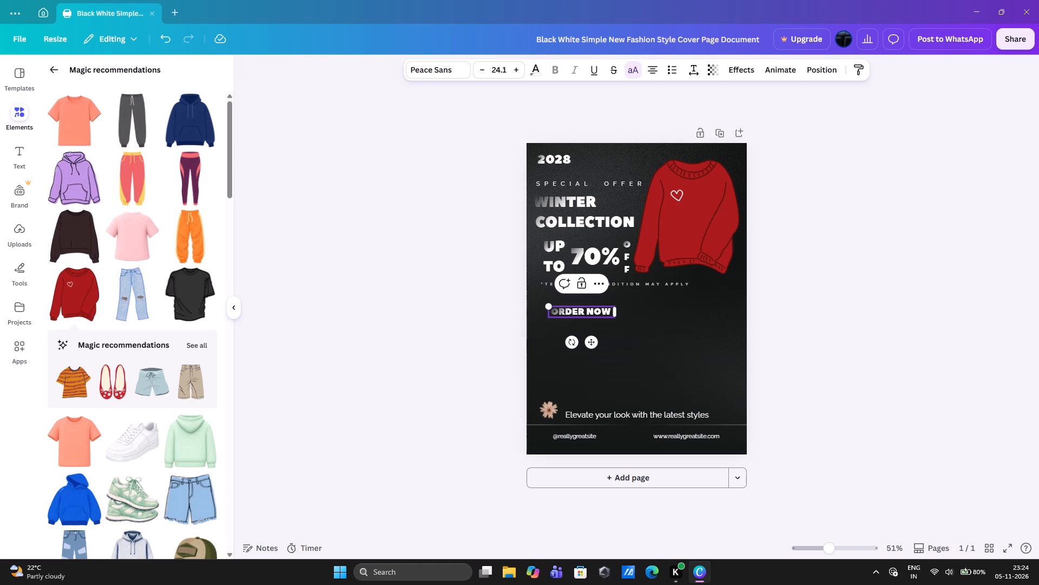
key(space)
key(space)
key(space)
text(...)
key(BackSpace)
key(BackSpace)
key(BackSpace)
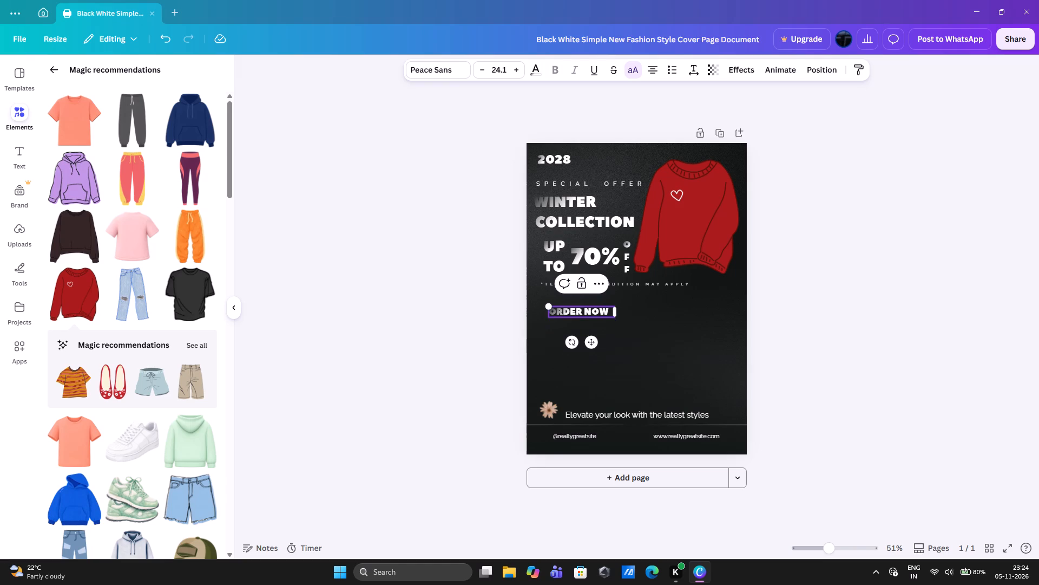
key(shift+z)
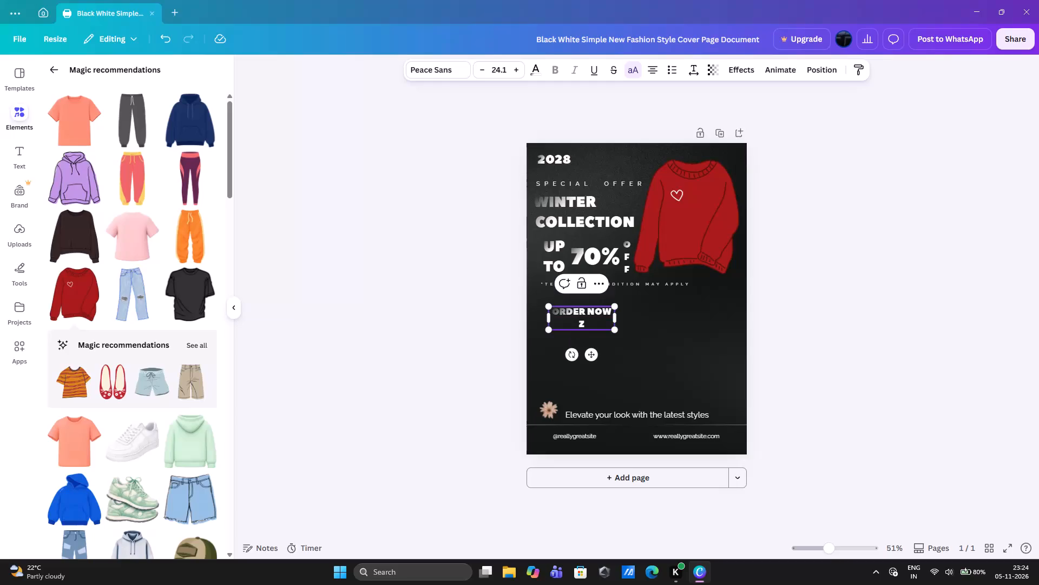
key(BackSpace)
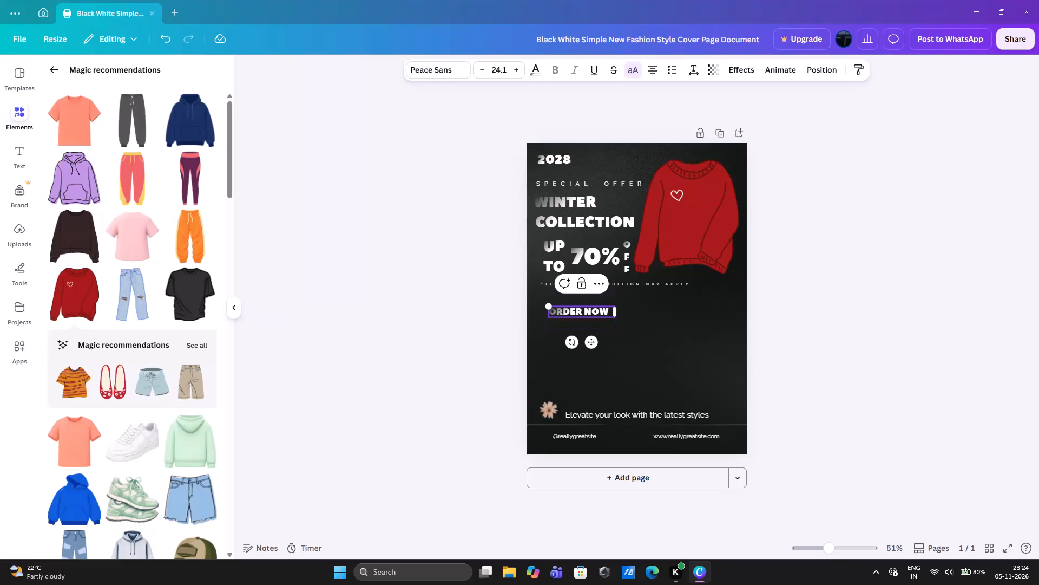
text(>>)
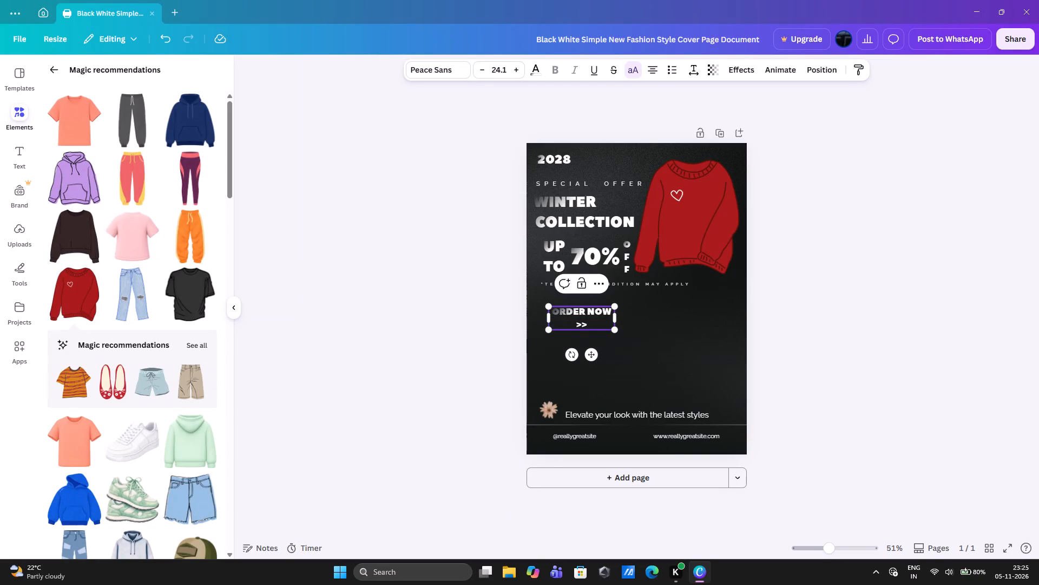
click(614, 321)
drag(616, 318, 633, 317)
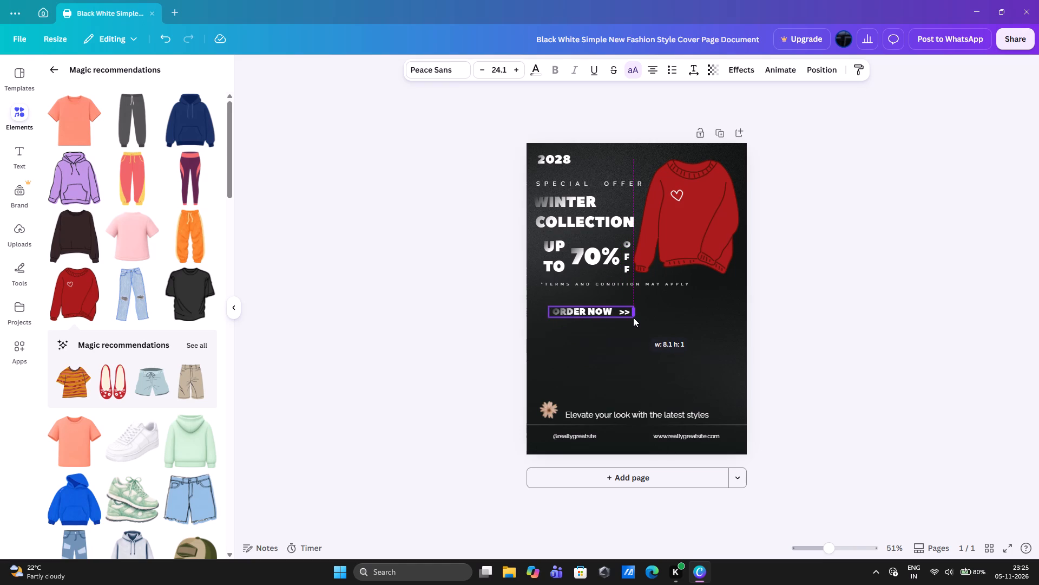
drag(633, 317, 632, 317)
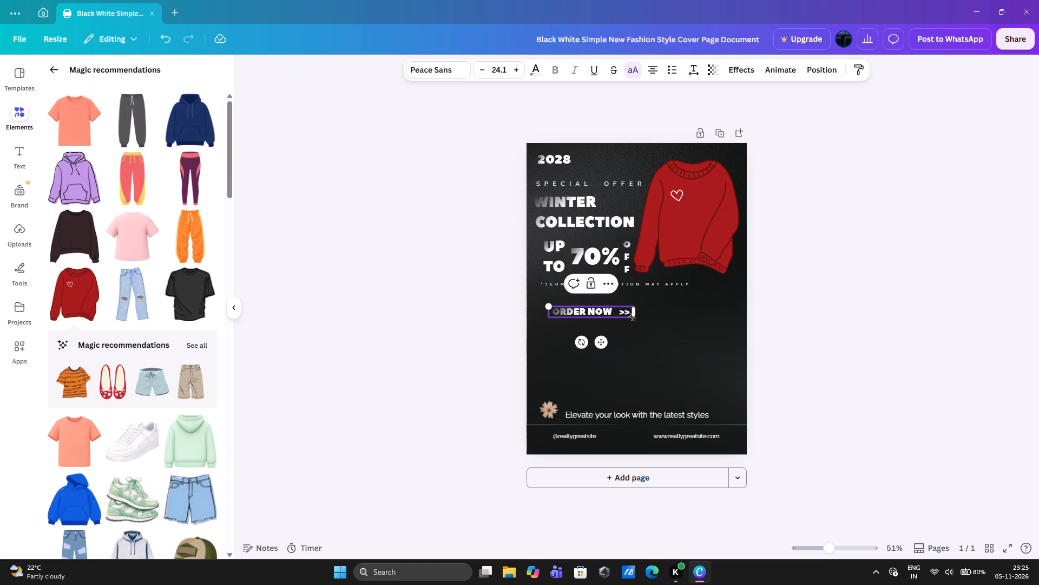
Enlarge the ORDER NOW >> text to about size 27.3 and reposition it slightly lower, leaving a gap below the terms and condition line.
drag(632, 317, 639, 323)
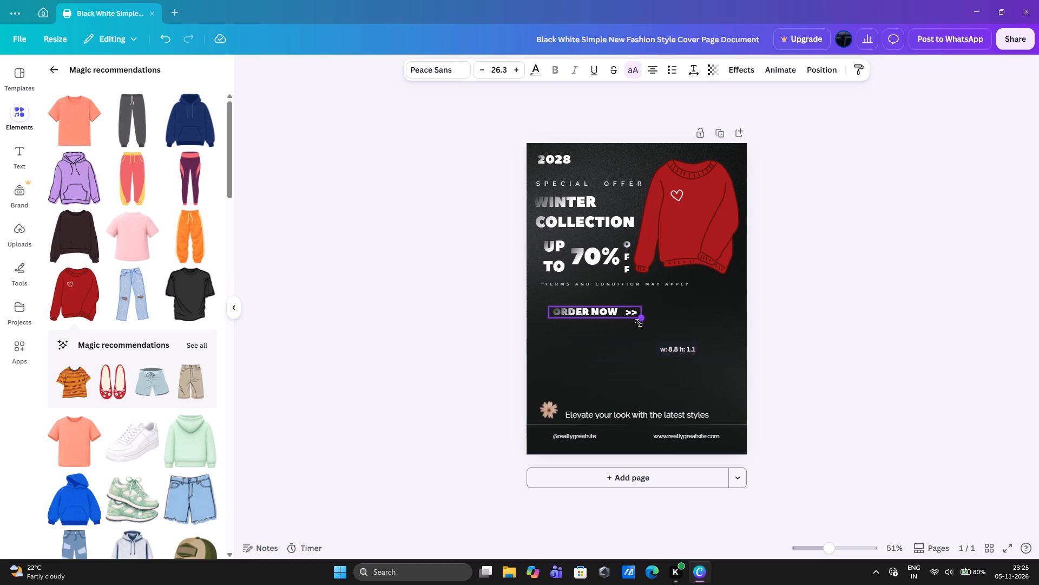
drag(639, 323, 642, 326)
drag(621, 312, 619, 307)
click(633, 344)
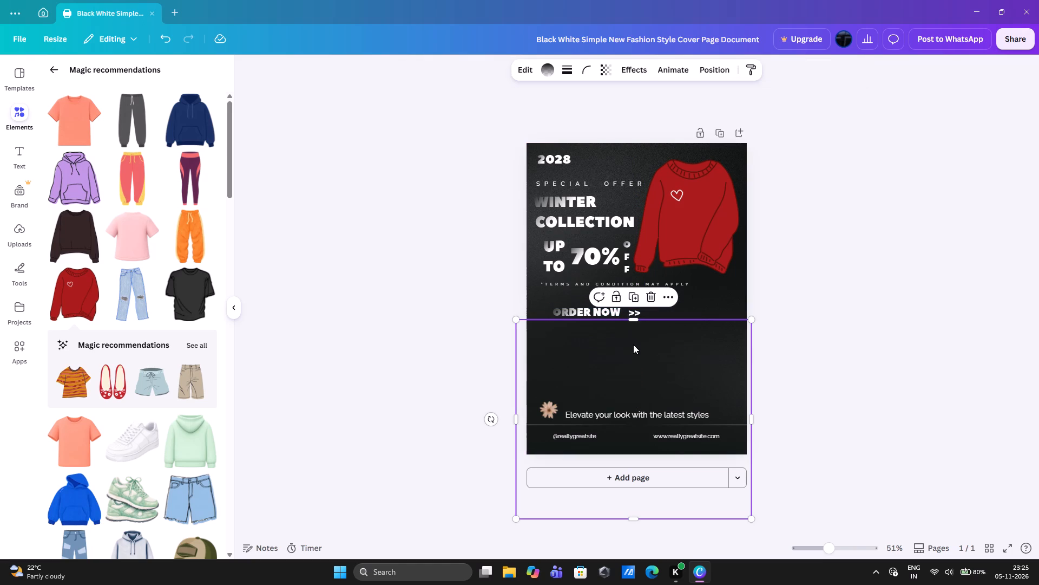
click(709, 296)
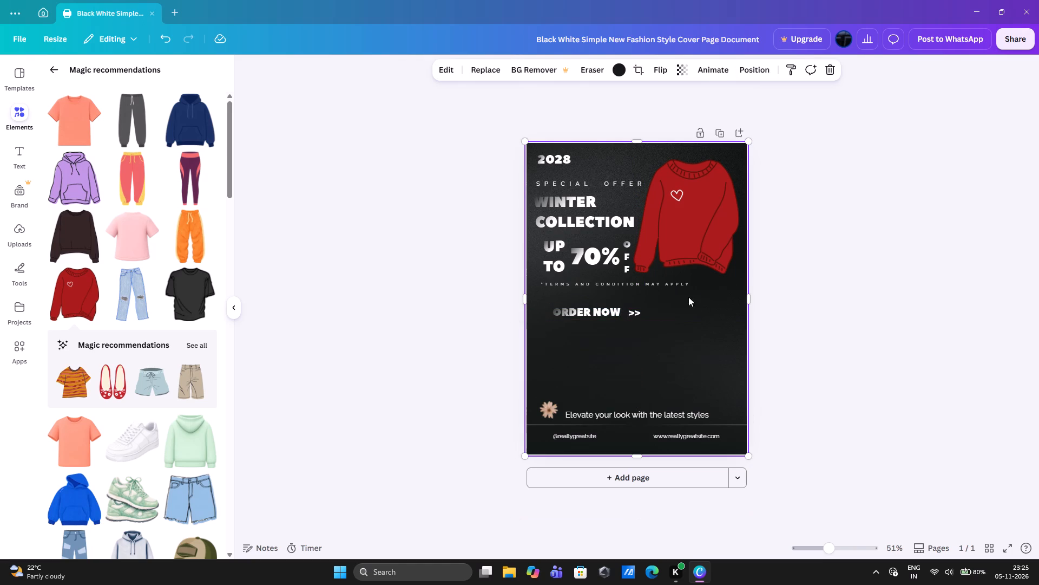
drag(600, 311, 595, 308)
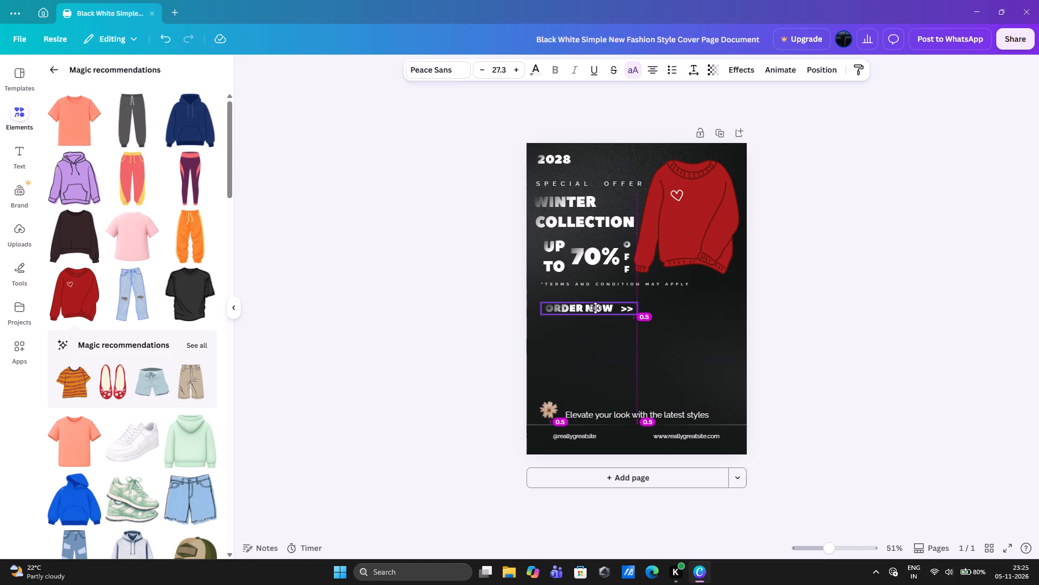
drag(595, 308, 595, 305)
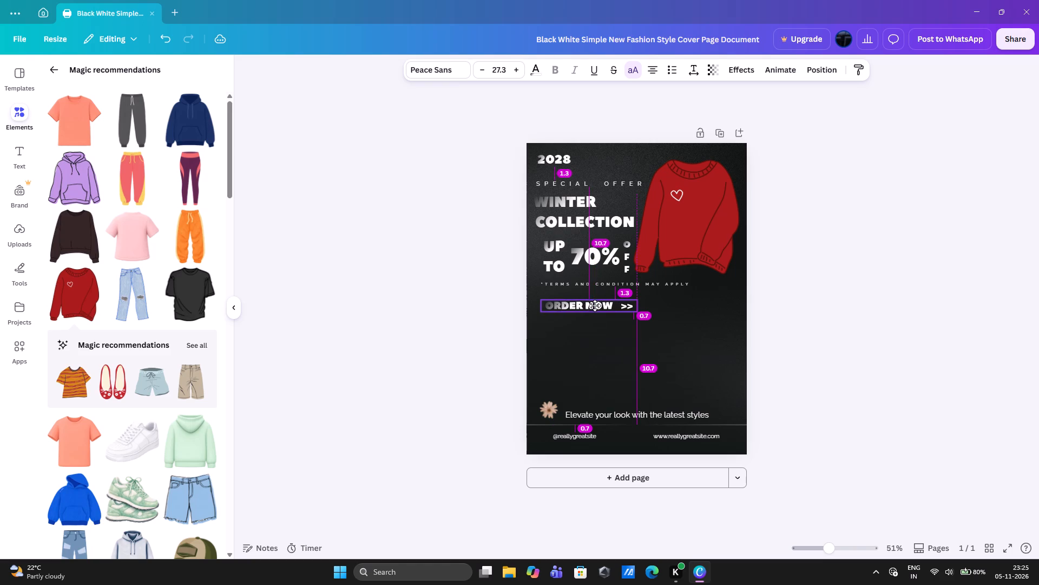
drag(595, 305, 594, 316)
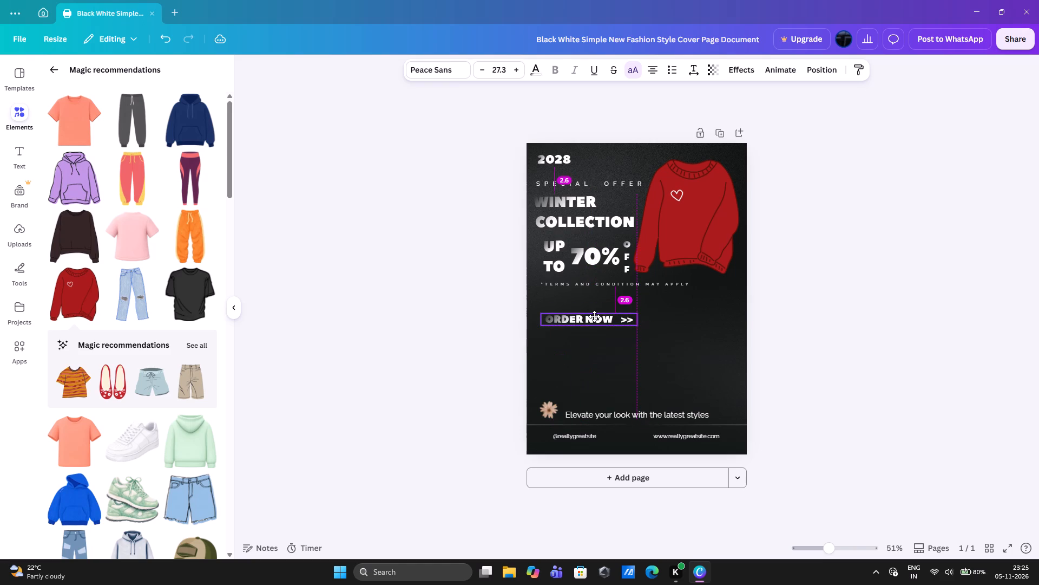
drag(594, 316, 595, 316)
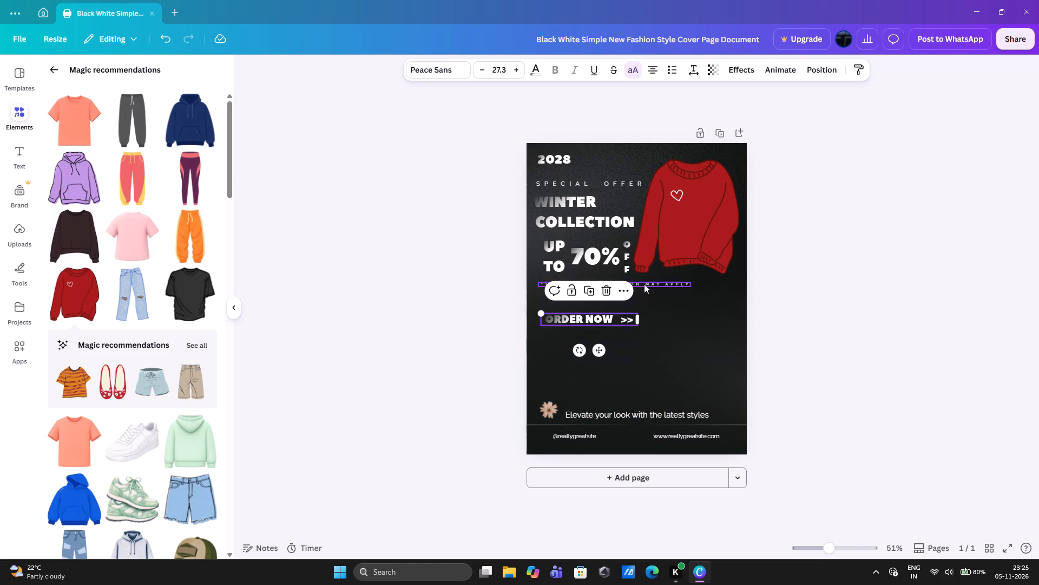
Move the terms and condition line down to sit just above the ORDER NOW >> text.
drag(644, 284, 643, 291)
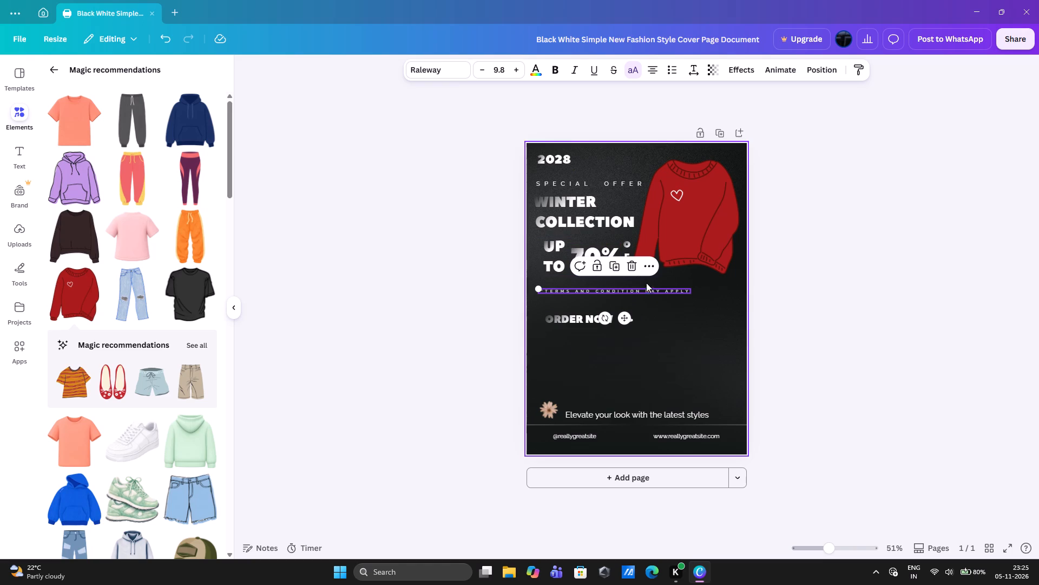
drag(650, 288, 650, 295)
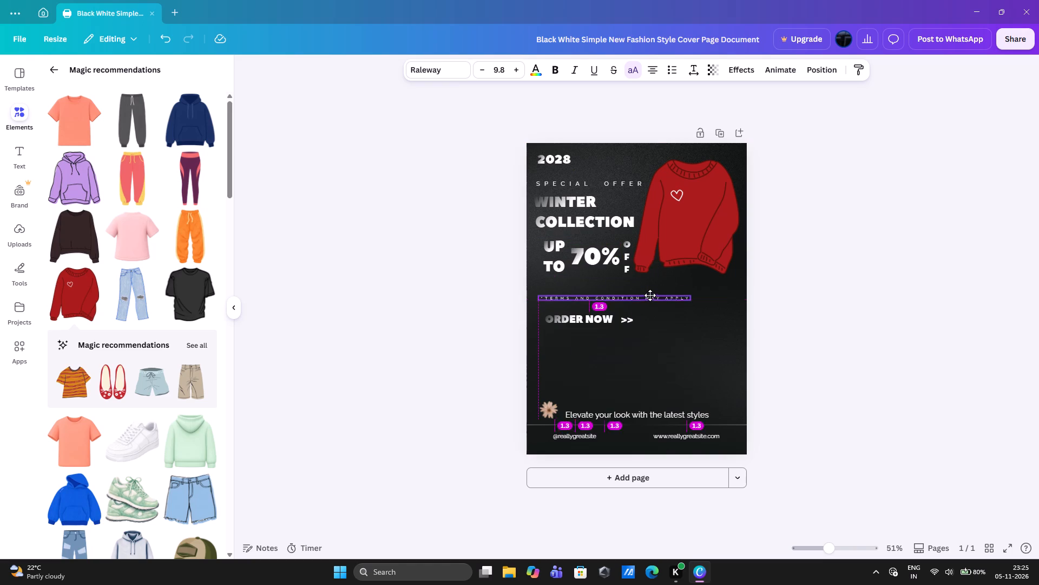
drag(650, 295, 649, 301)
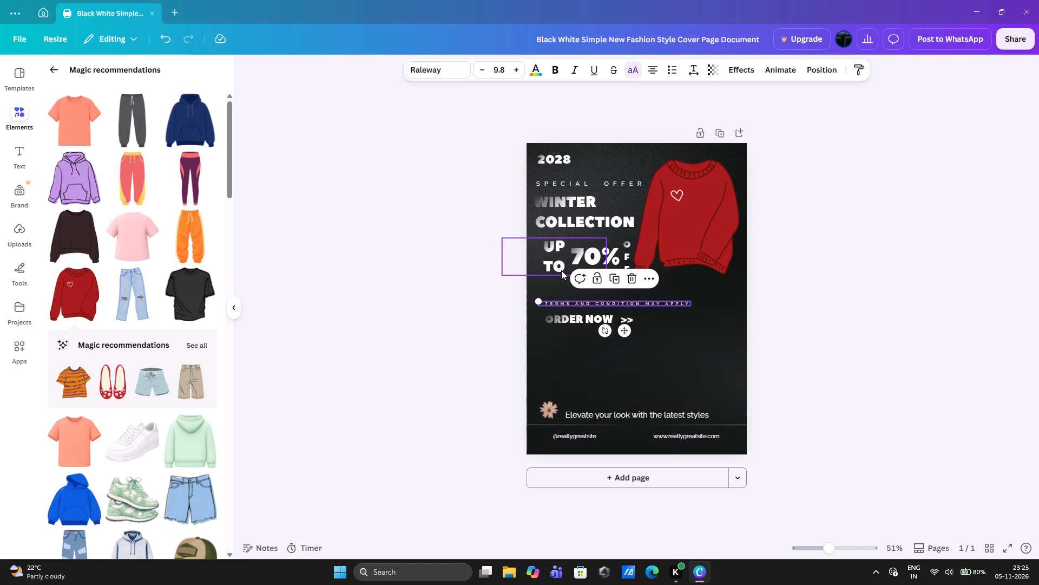
Nudge the UP TO text slightly upward, closer beneath COLLECTION.
drag(567, 250, 567, 259)
drag(567, 259, 567, 256)
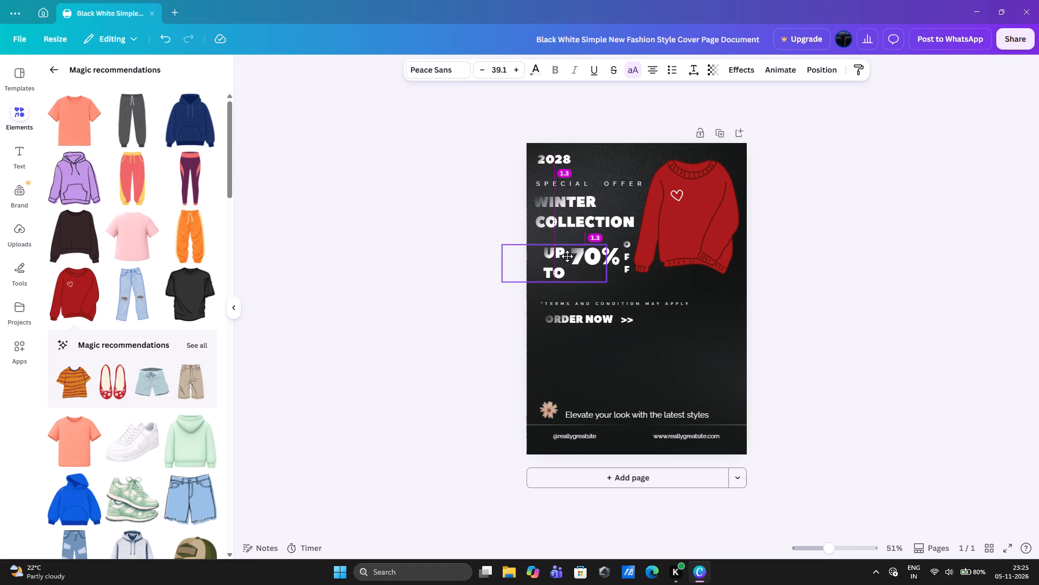
drag(567, 256, 565, 250)
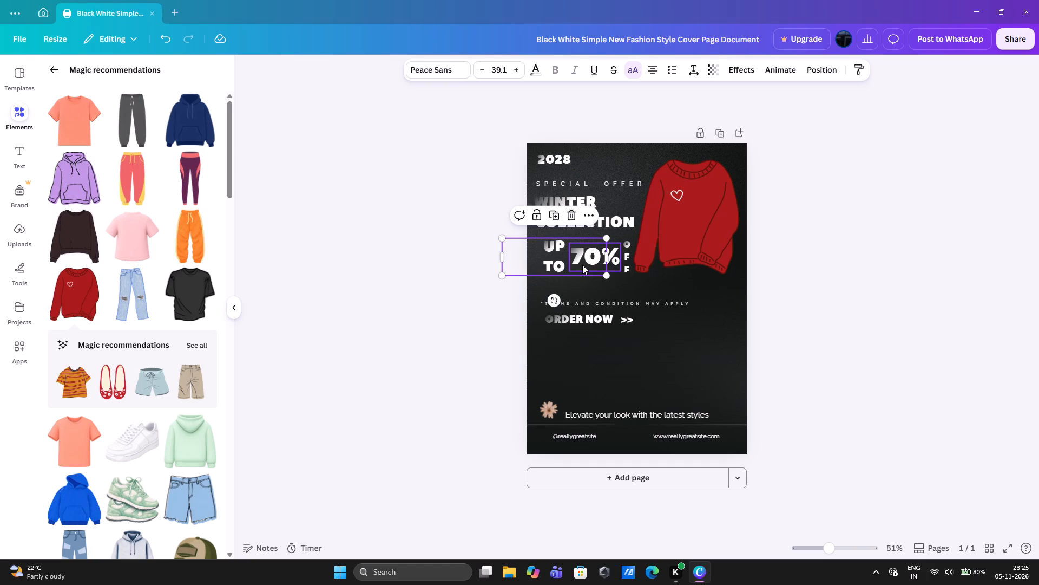
click(582, 265)
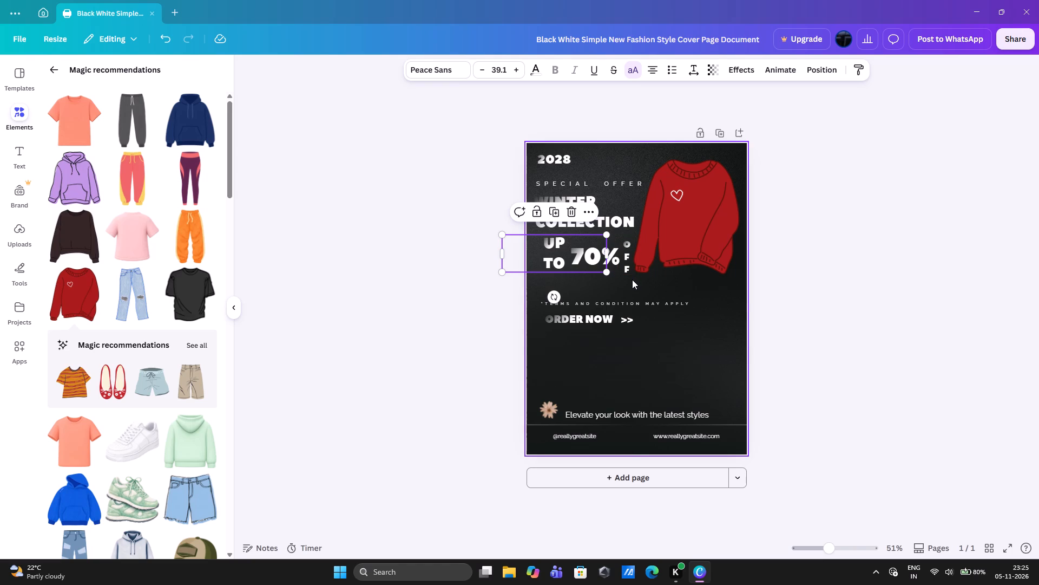
click(632, 279)
Move the 70% text slightly down so it sits beside the word TO.
click(597, 255)
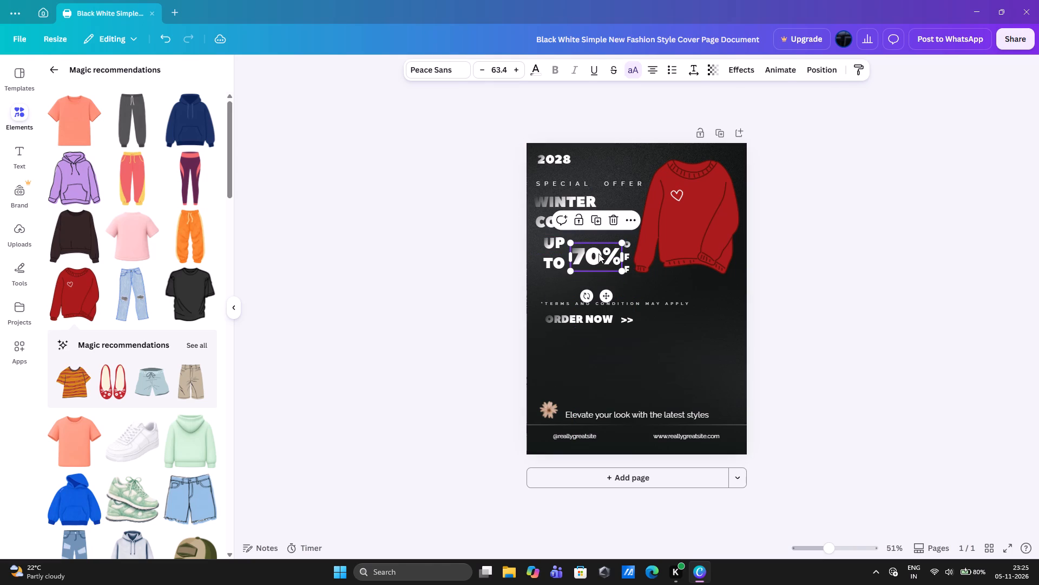
drag(601, 256, 599, 272)
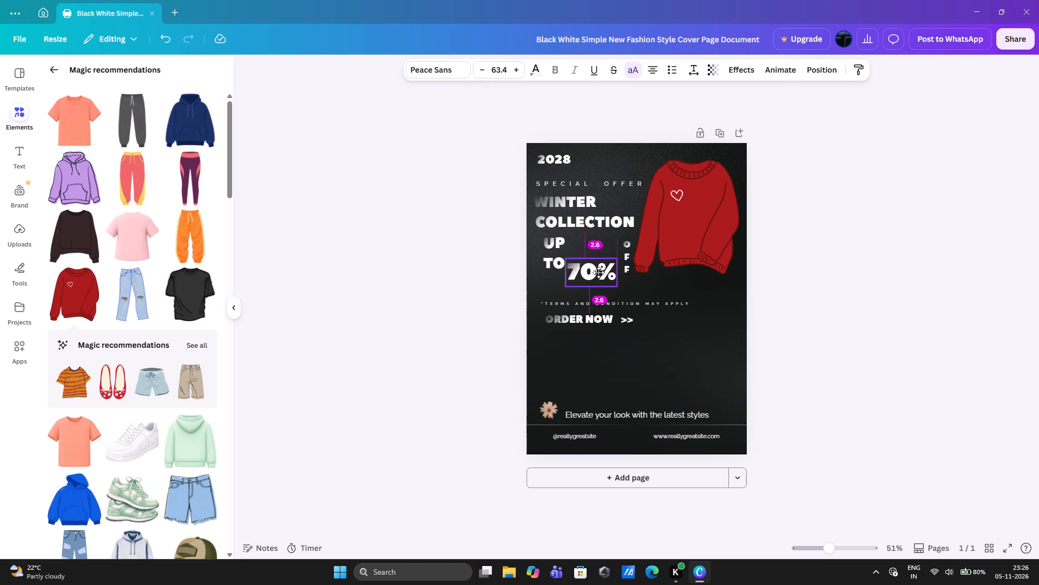
drag(599, 272, 601, 263)
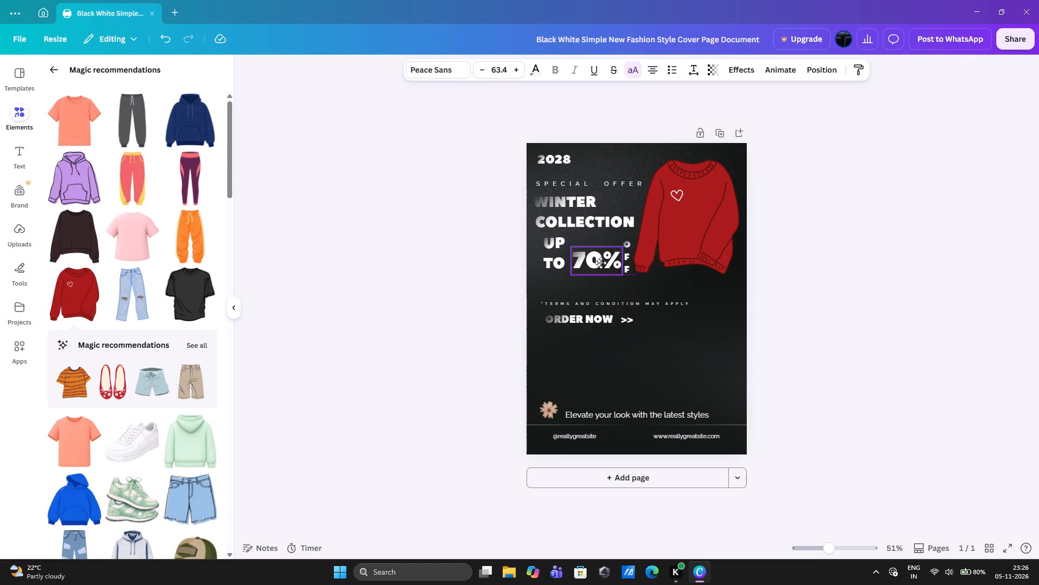
drag(601, 263, 600, 266)
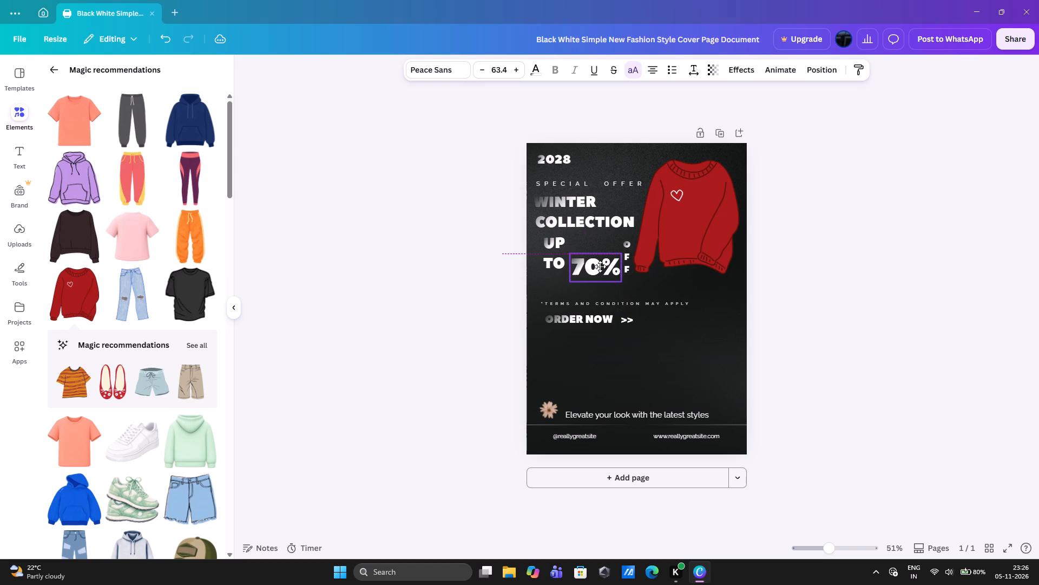
drag(600, 266, 600, 265)
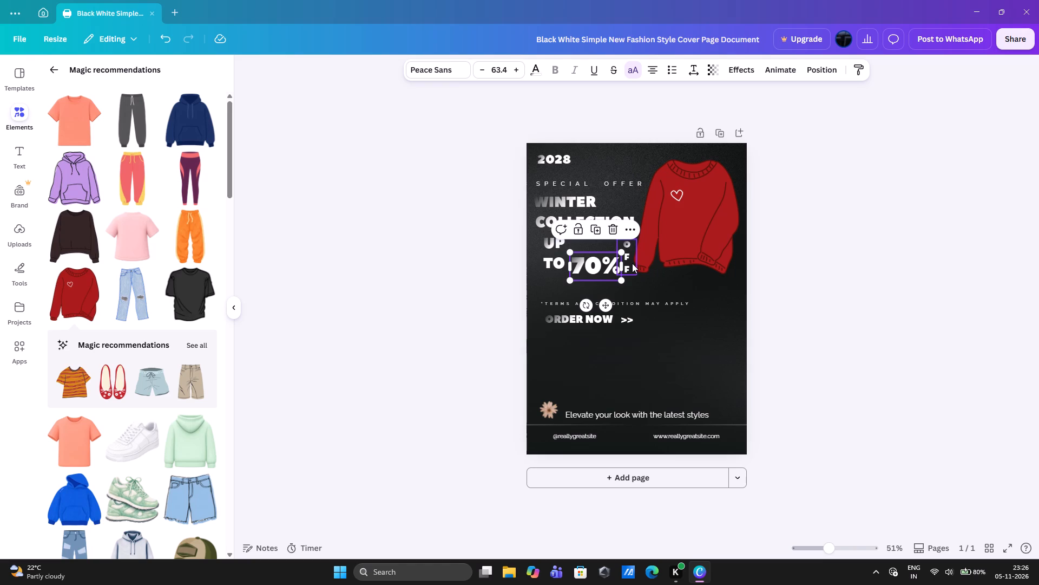
Move the stacked OFF text down along the end of 70%, keeping it above the terms and condition line.
drag(632, 263, 635, 272)
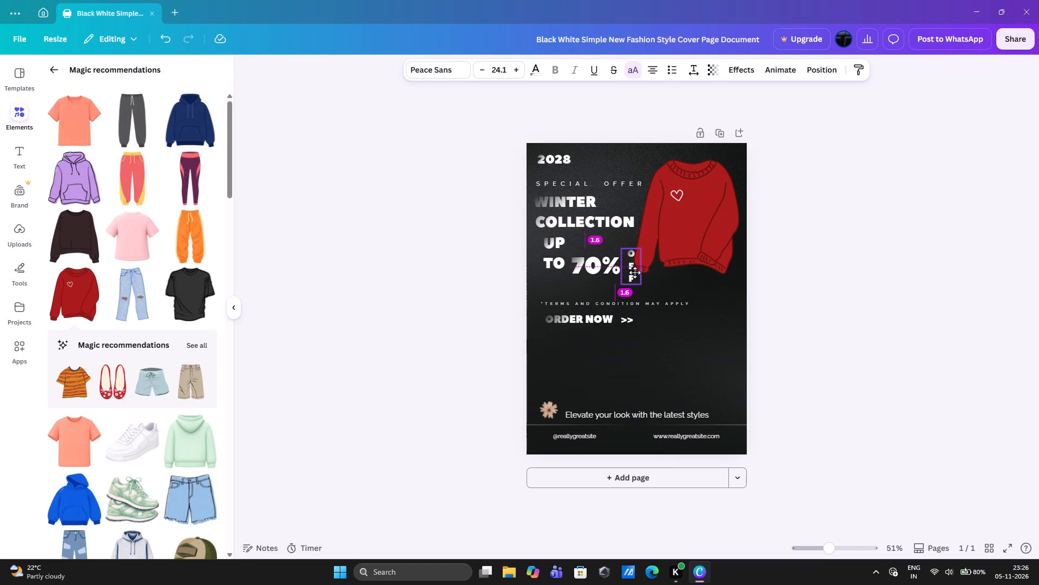
drag(635, 272, 634, 276)
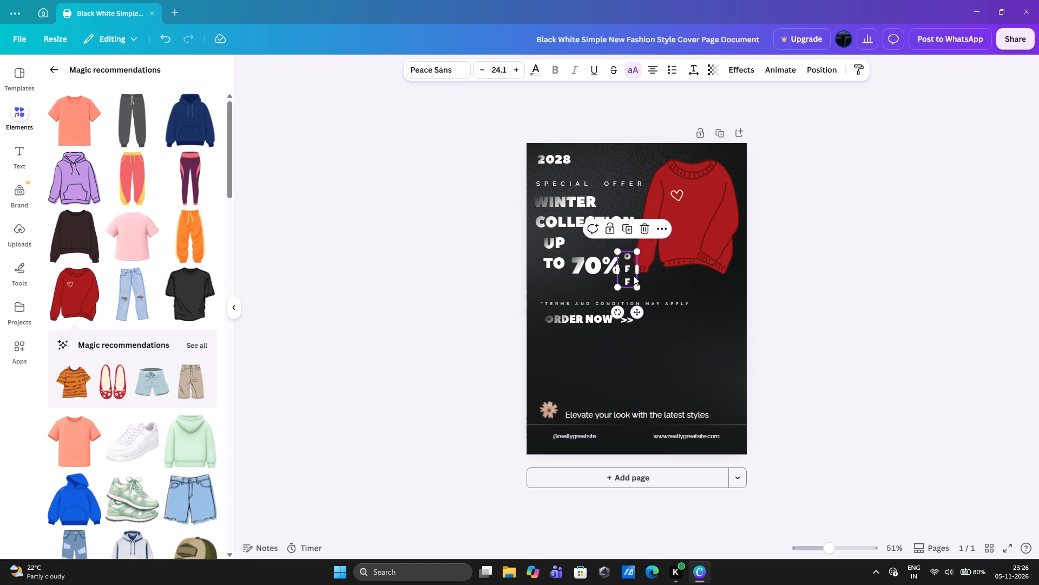
click(634, 276)
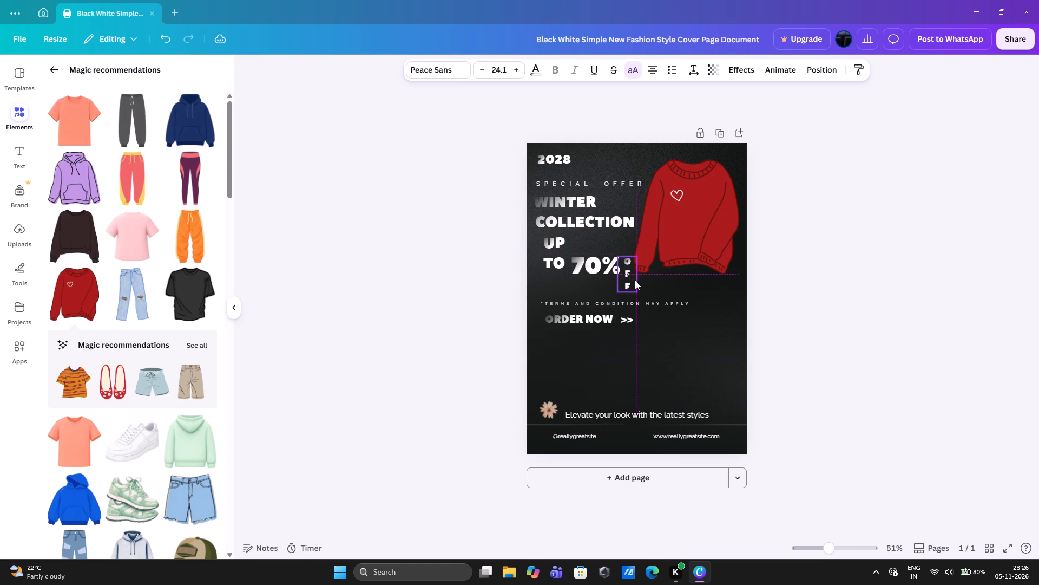
click(650, 283)
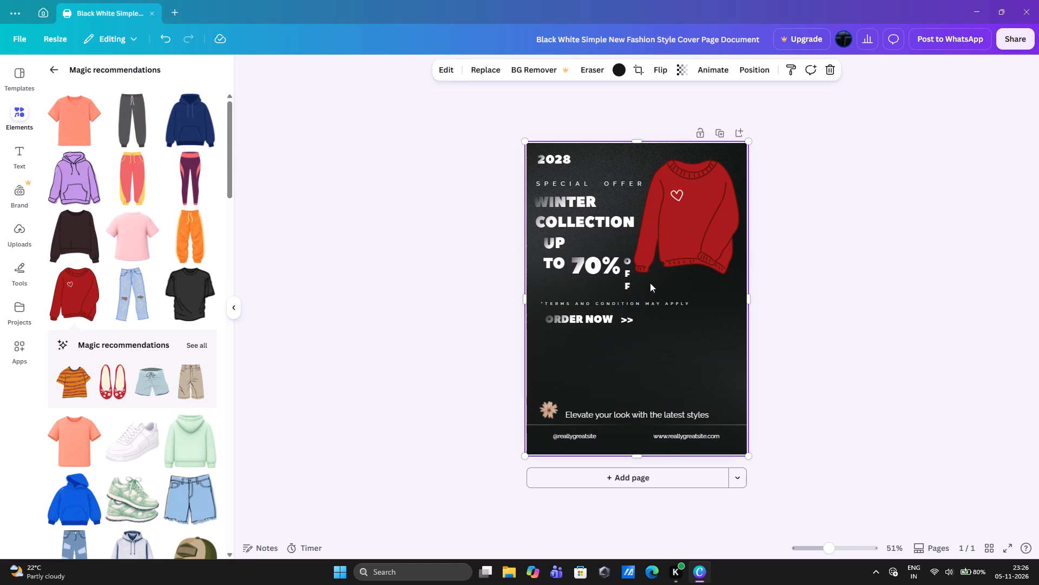
Duplicate the SPECIAL OFFER line and place the copy just below the ORDER NOW >> text.
click(582, 180)
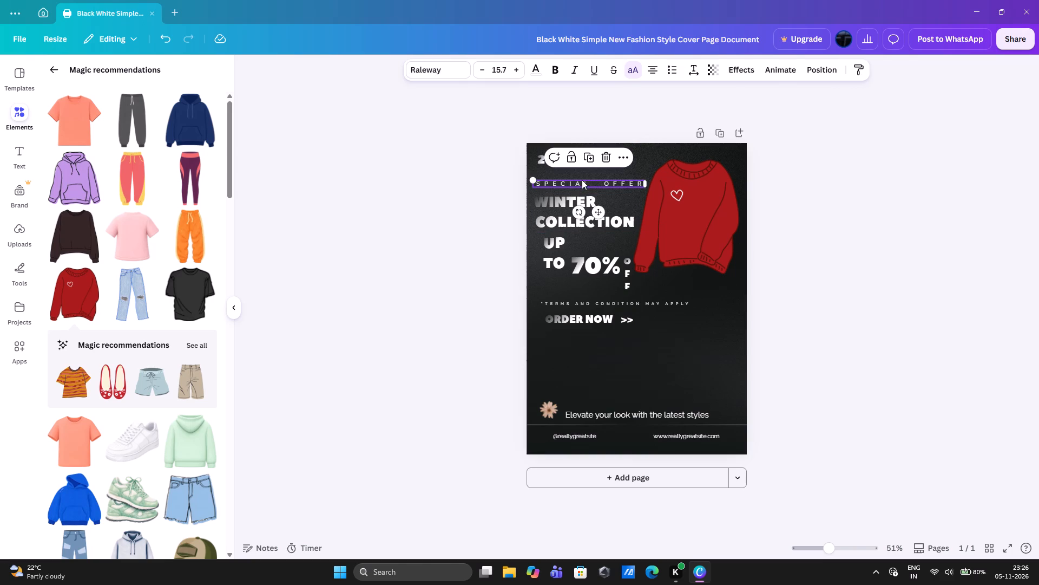
click(589, 159)
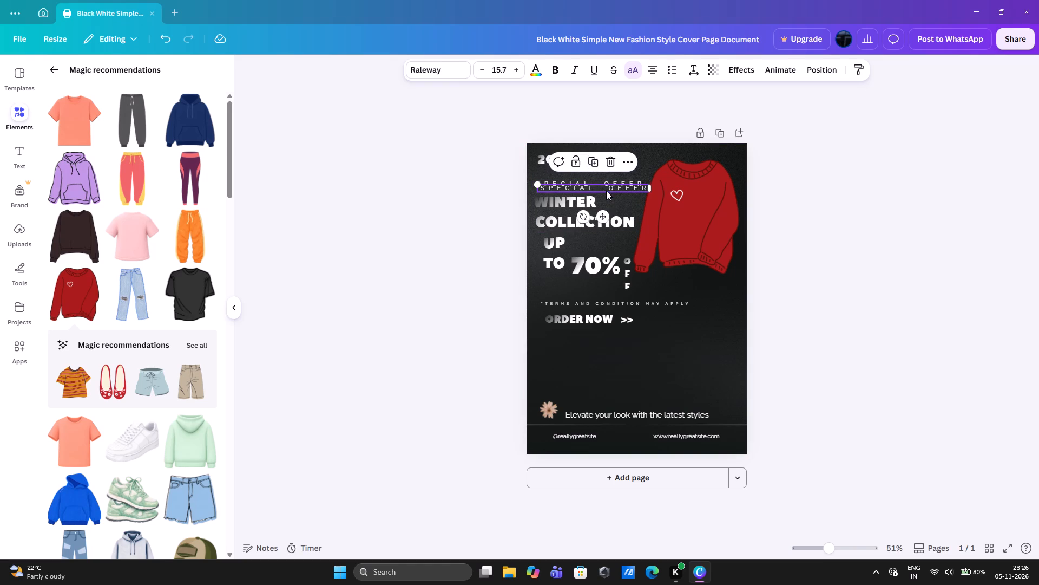
drag(606, 186, 618, 290)
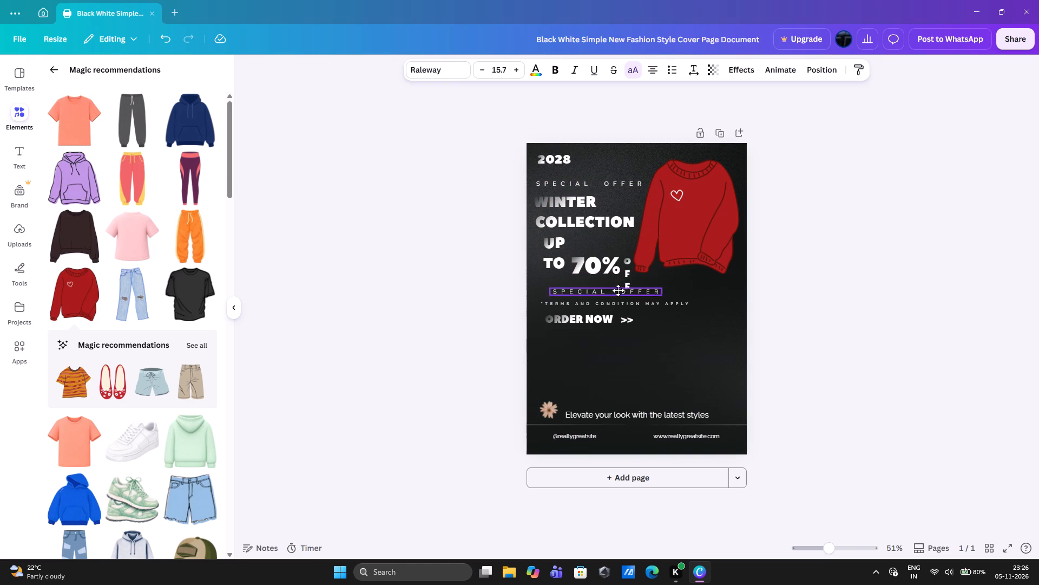
drag(618, 290, 607, 333)
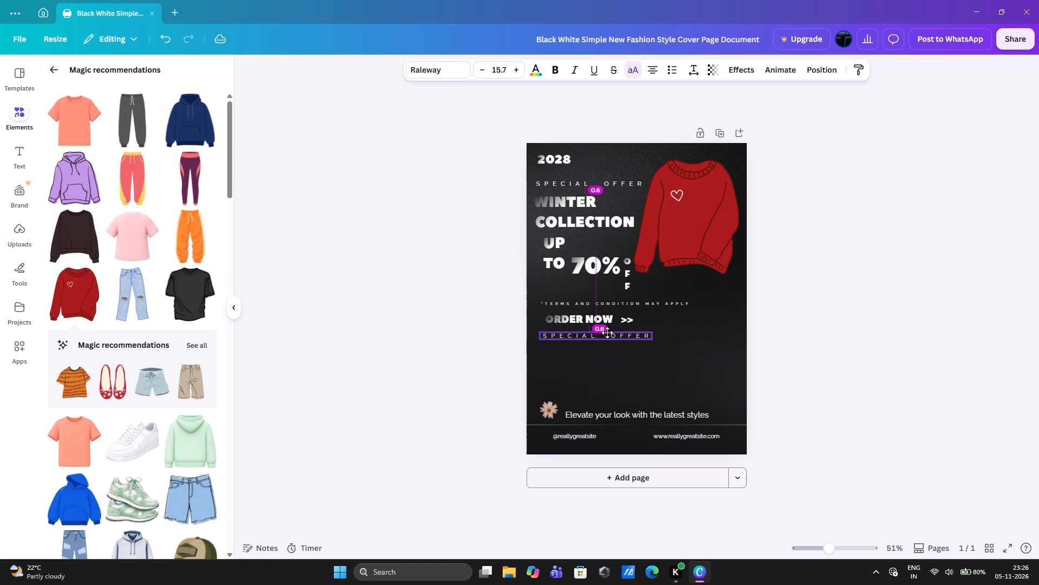
Replace the text of the SPECIAL OFFER copy below ORDER NOW >> with VISIT OUR STORE.
drag(607, 333, 609, 340)
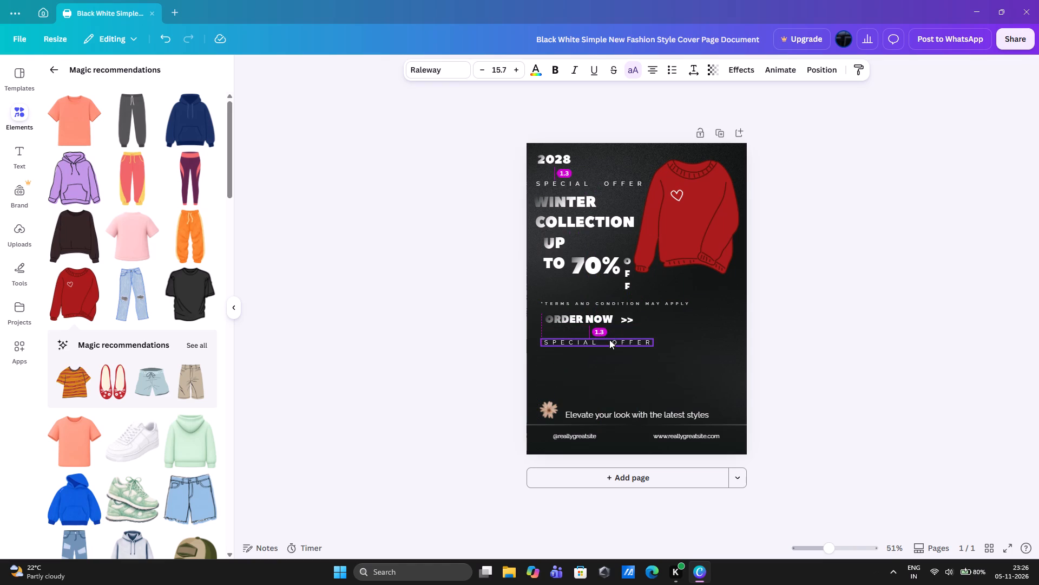
double_click(609, 340)
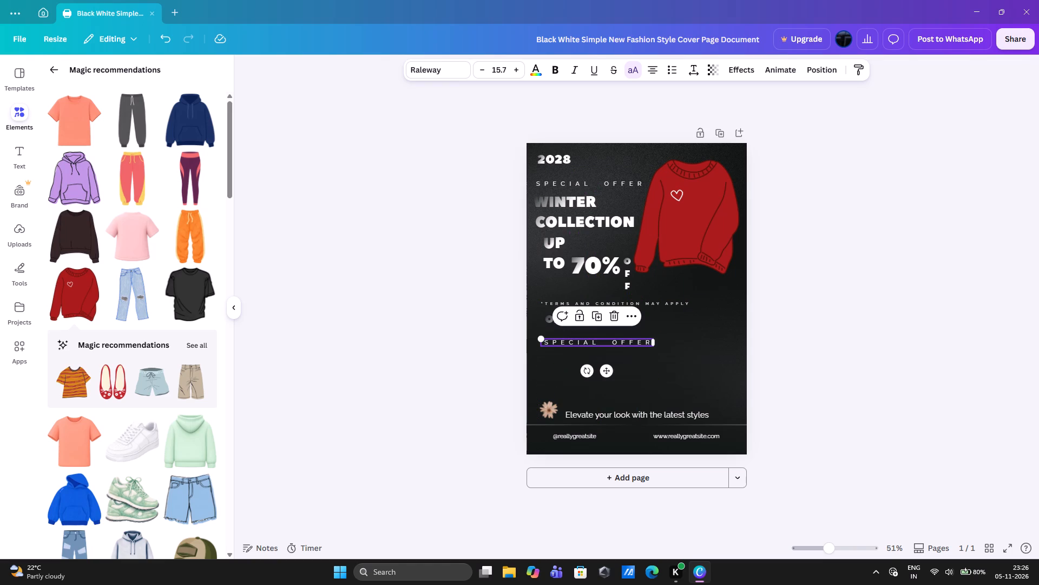
text(VISIT)
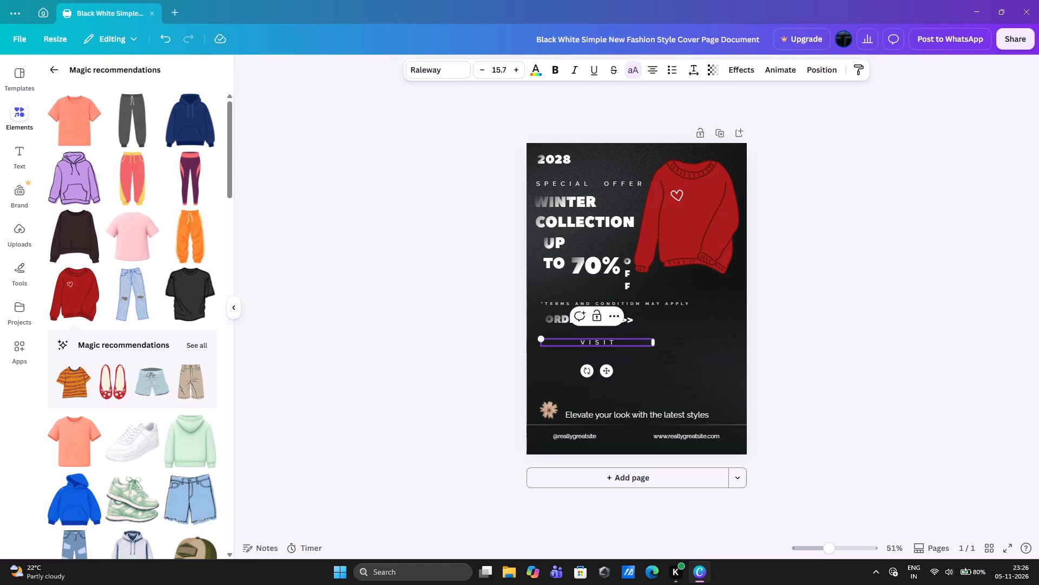
text(OUR)
key(space)
key(BackSpace)
key(BackSpace)
key(BackSpace)
key(BackSpace)
key(space)
text(OUR STORE)
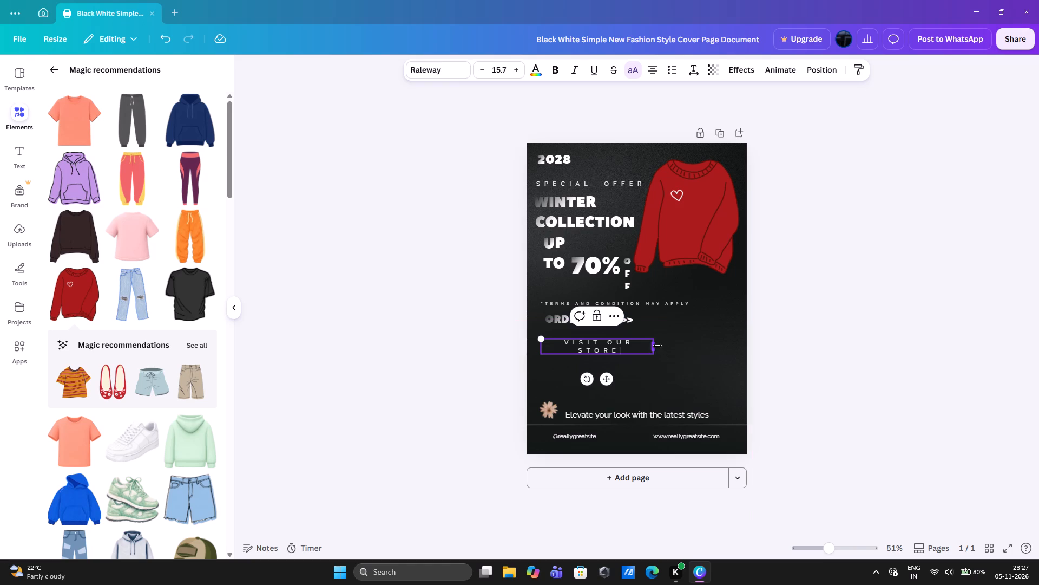
Widen the VISIT OUR STORE text box to fit one line and move it up just beneath ORDER NOW >>.
drag(657, 347, 672, 348)
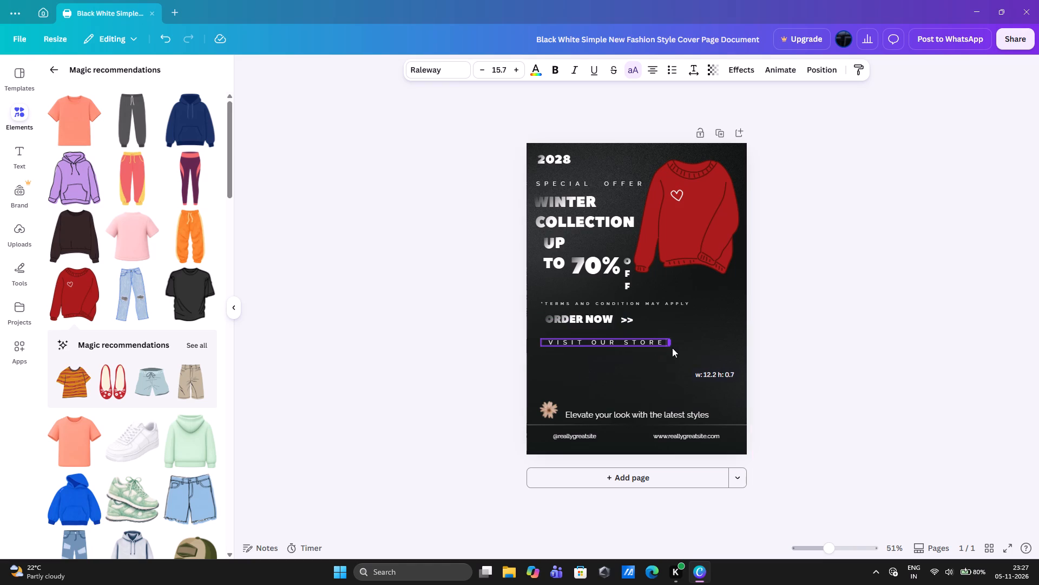
drag(672, 348, 669, 348)
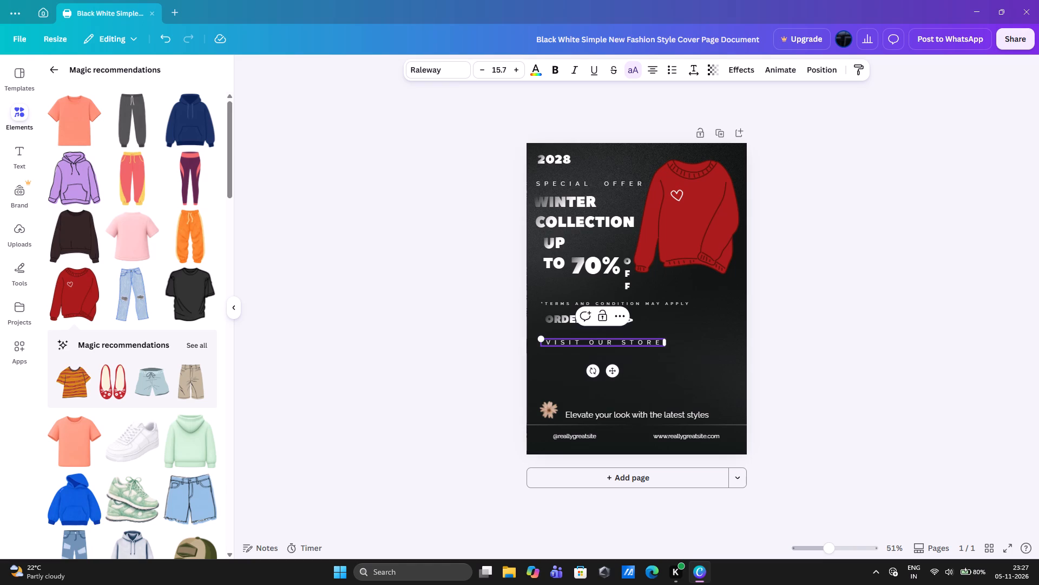
drag(602, 336, 603, 328)
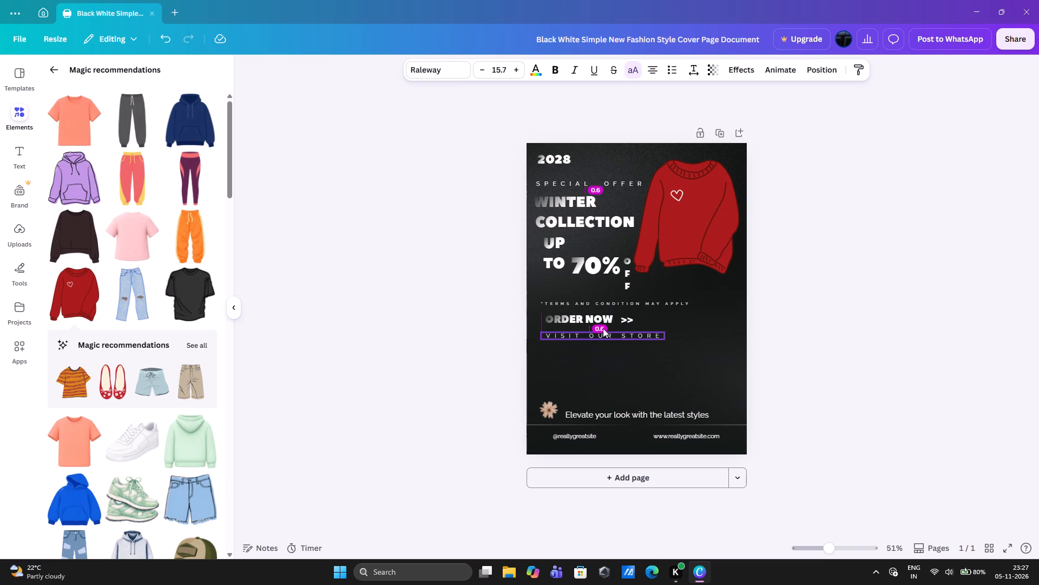
click(658, 366)
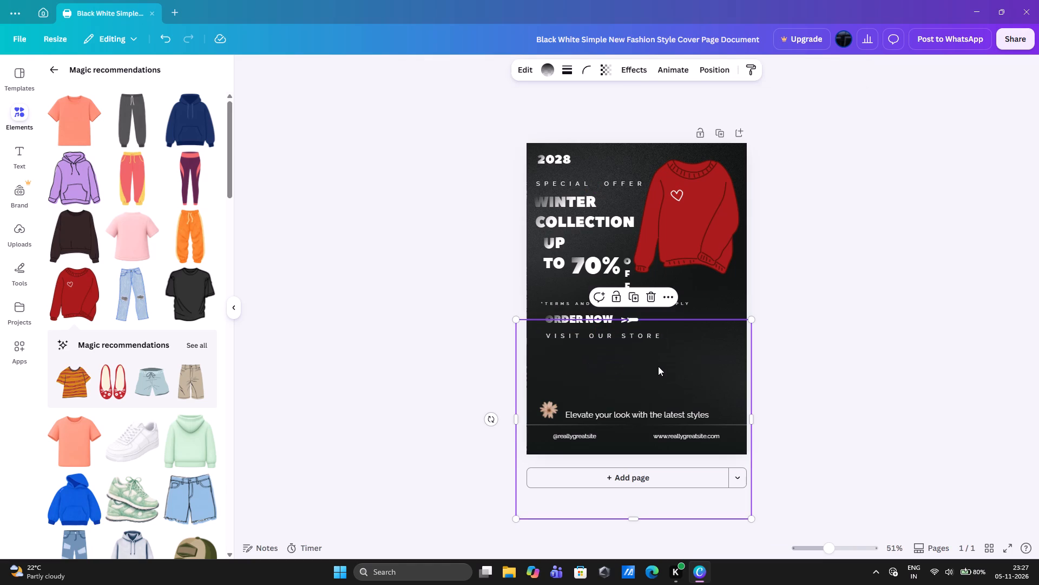
Duplicate the VISIT OUR STORE line and place the copy directly beneath the original.
click(622, 337)
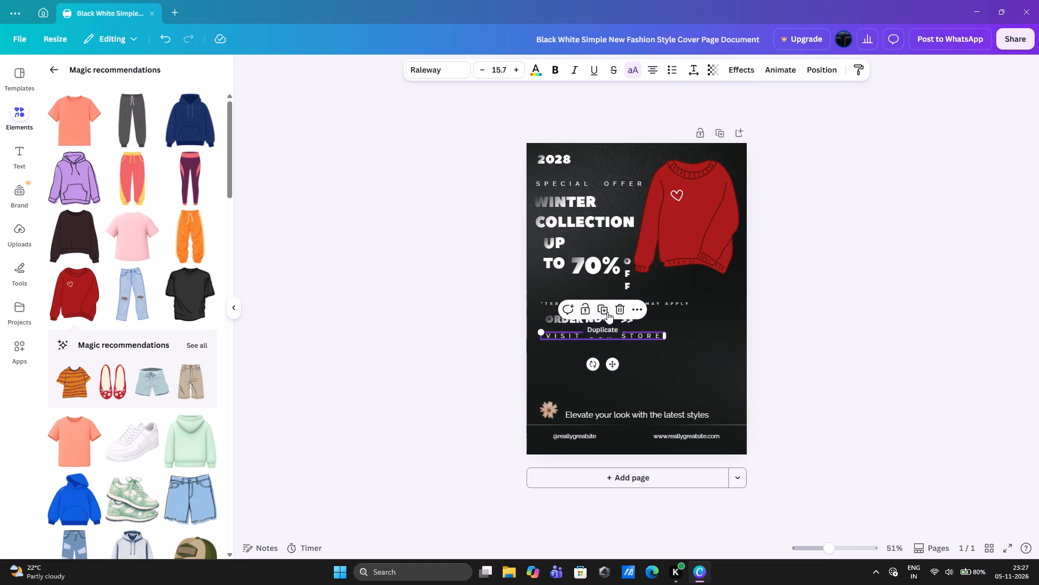
click(607, 312)
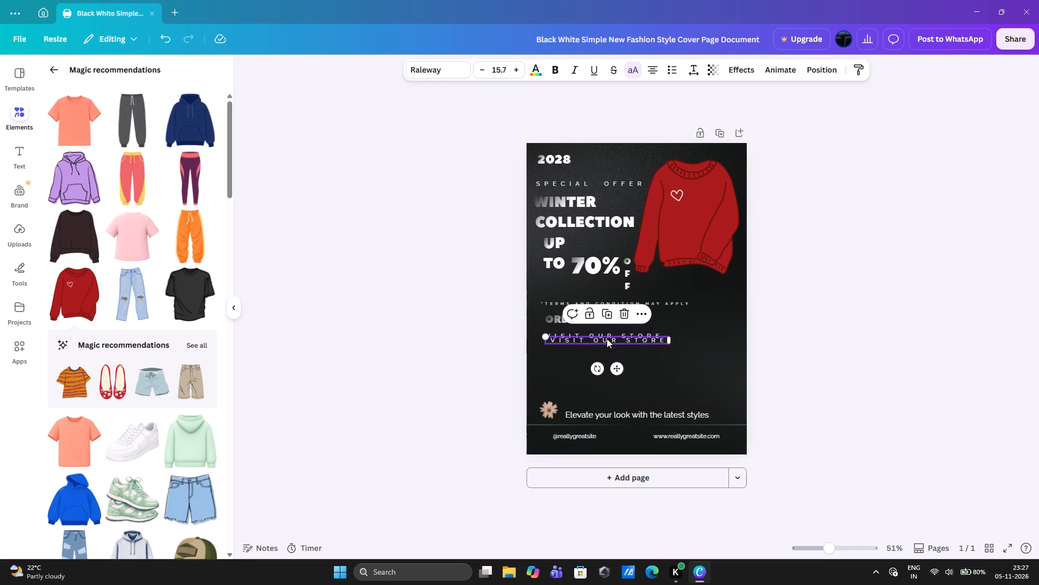
drag(607, 339, 603, 344)
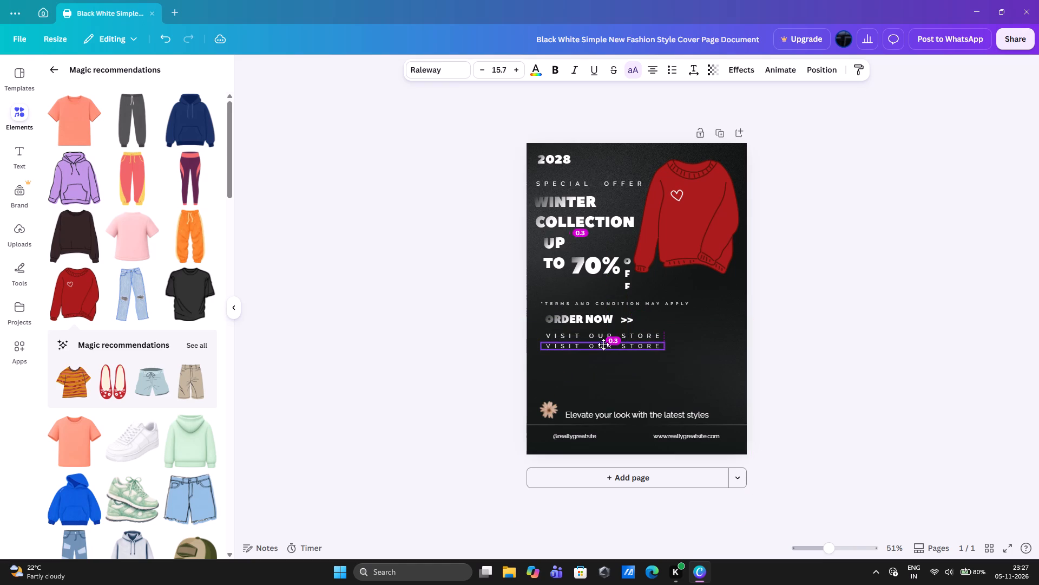
drag(603, 344, 604, 344)
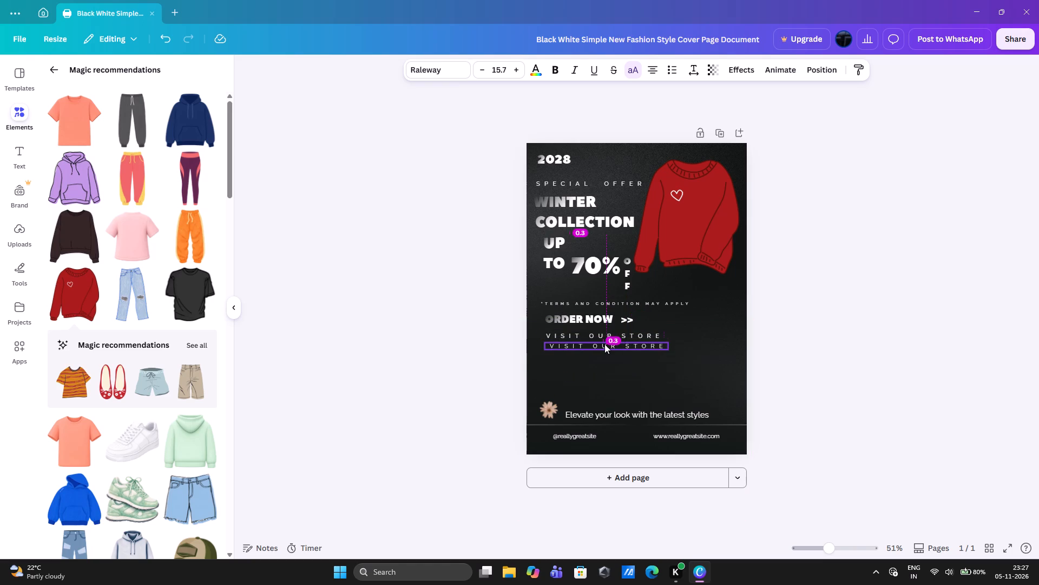
double_click(604, 344)
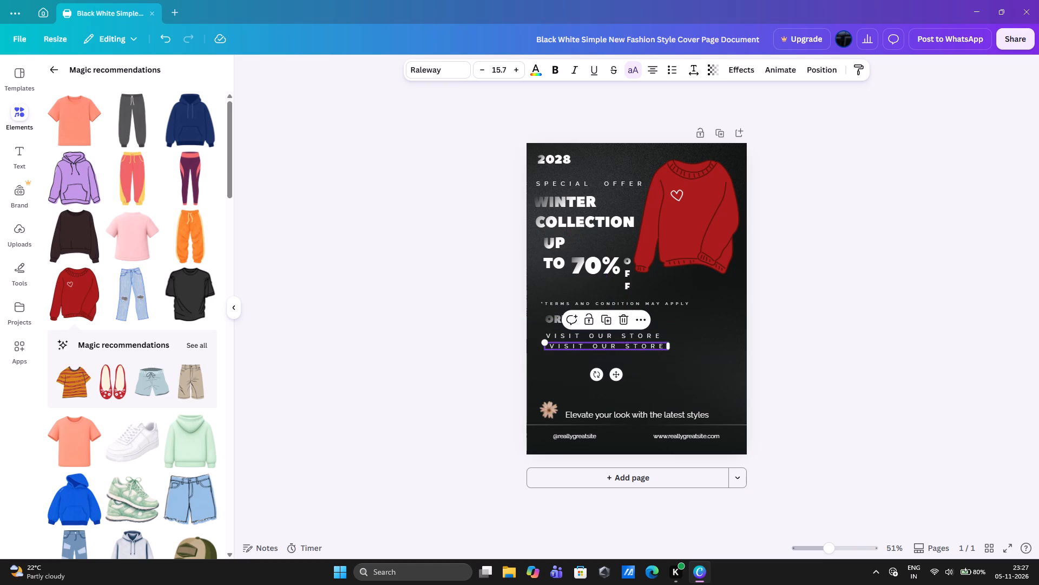
text(WW)
key(w)
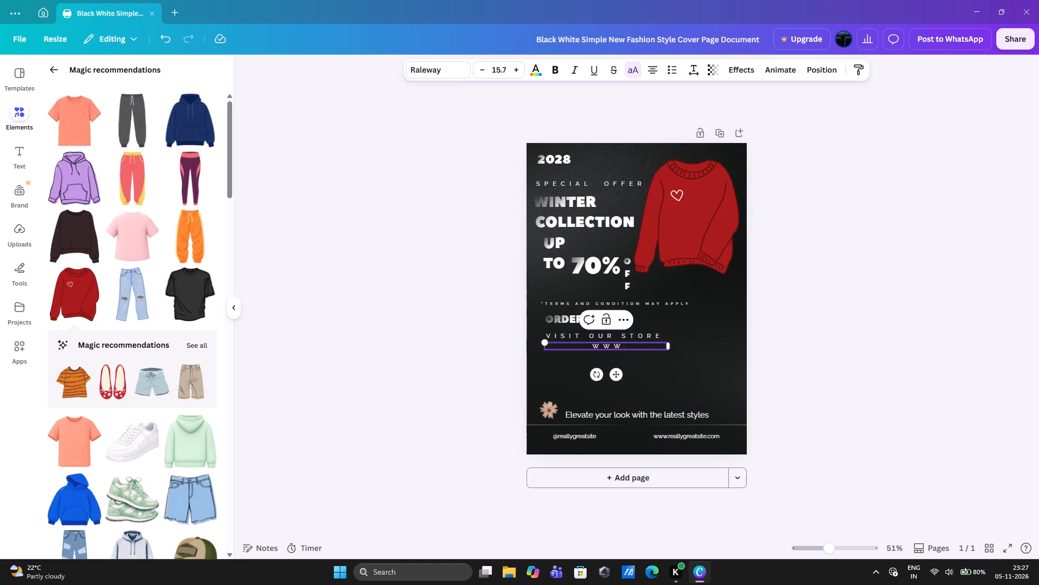
key(period)
text(WEBSITES)
key(period)
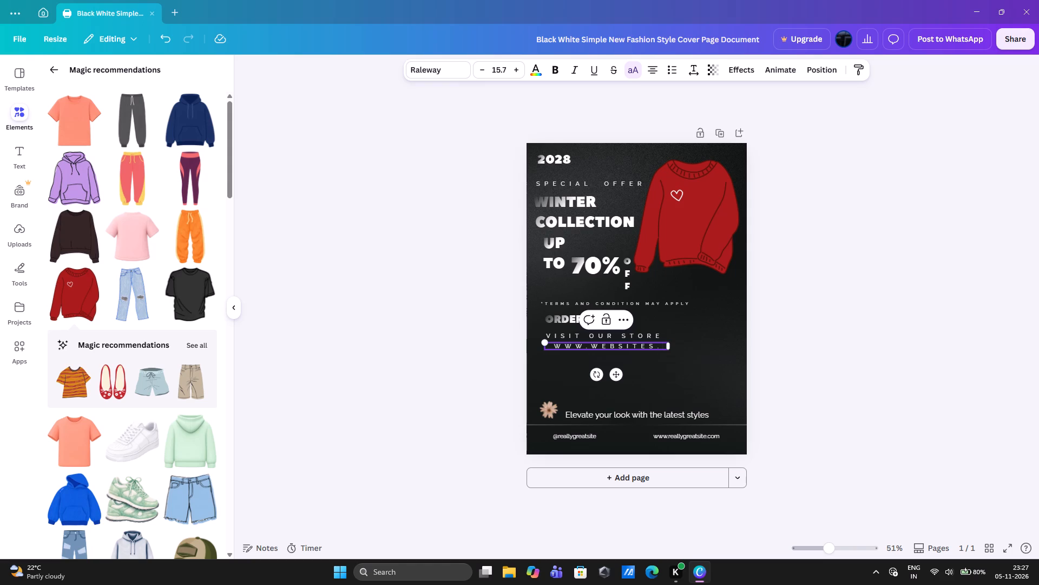
text(COM)
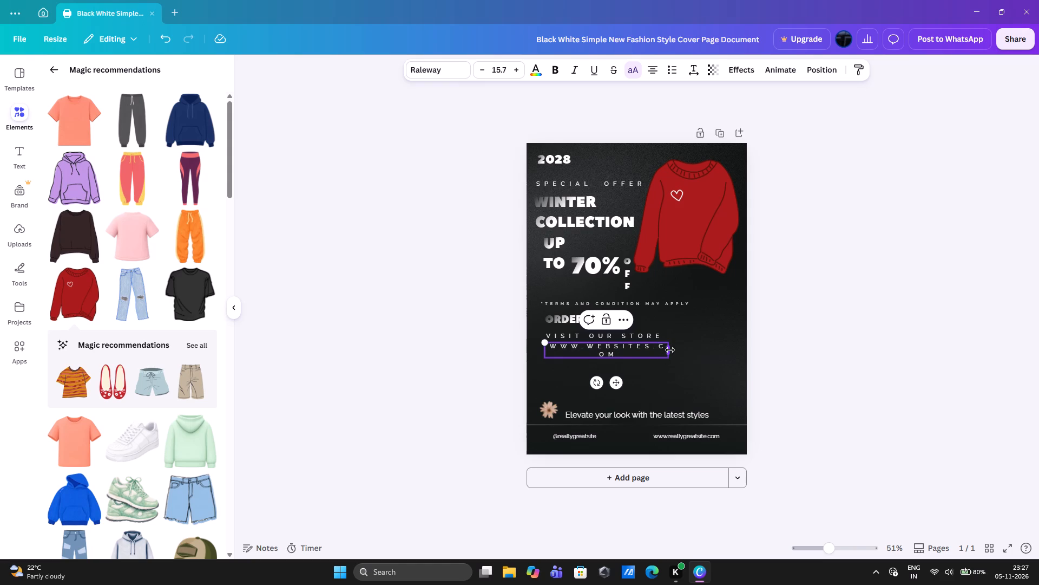
drag(670, 350, 686, 347)
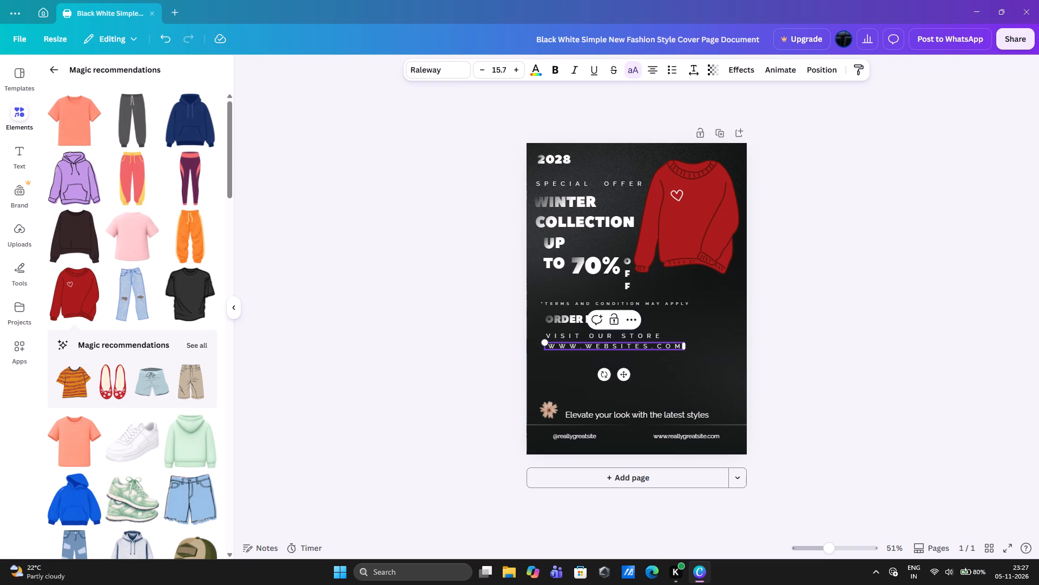
click(666, 368)
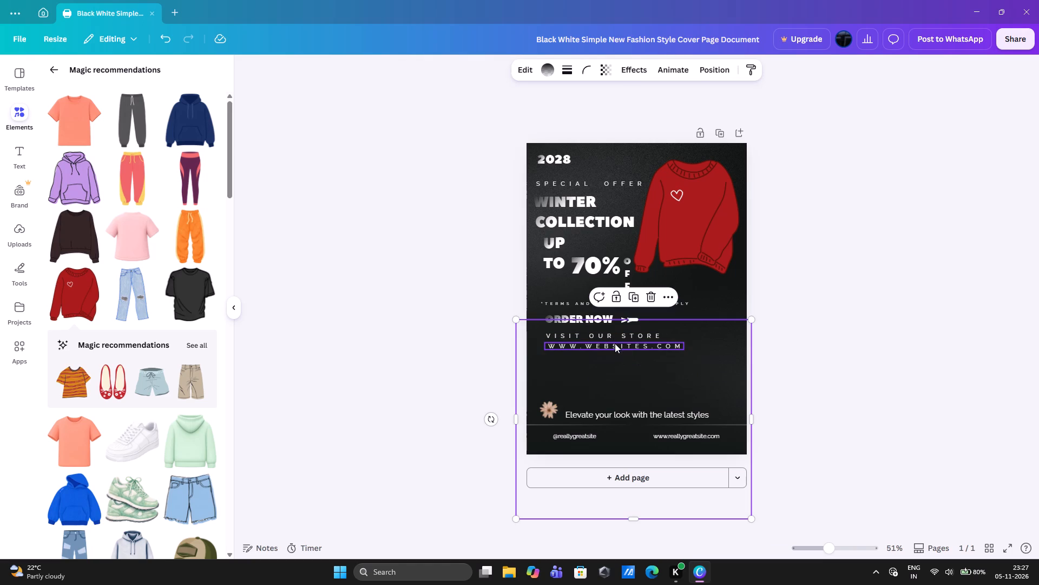
click(636, 413)
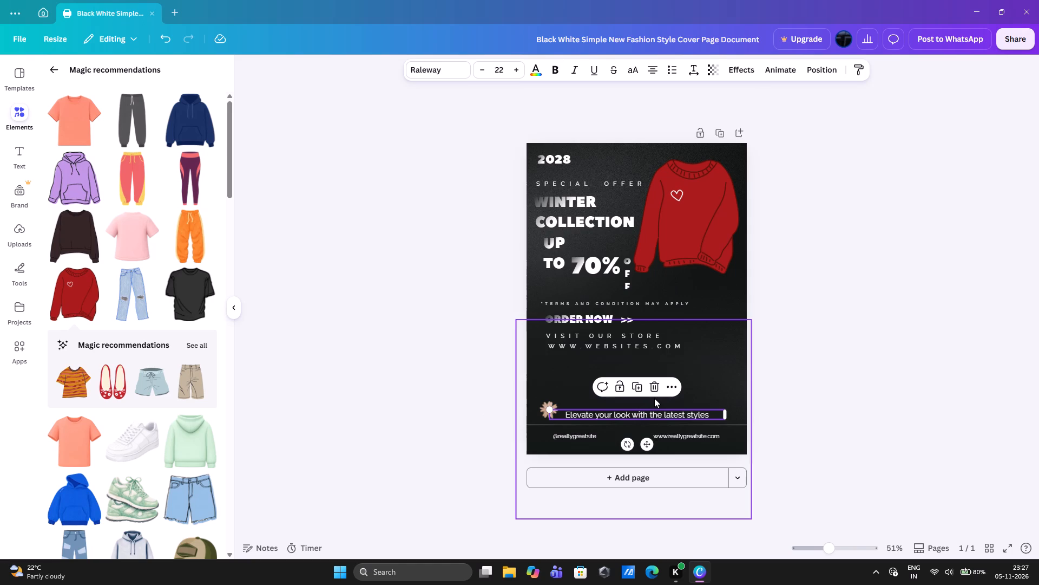
click(654, 385)
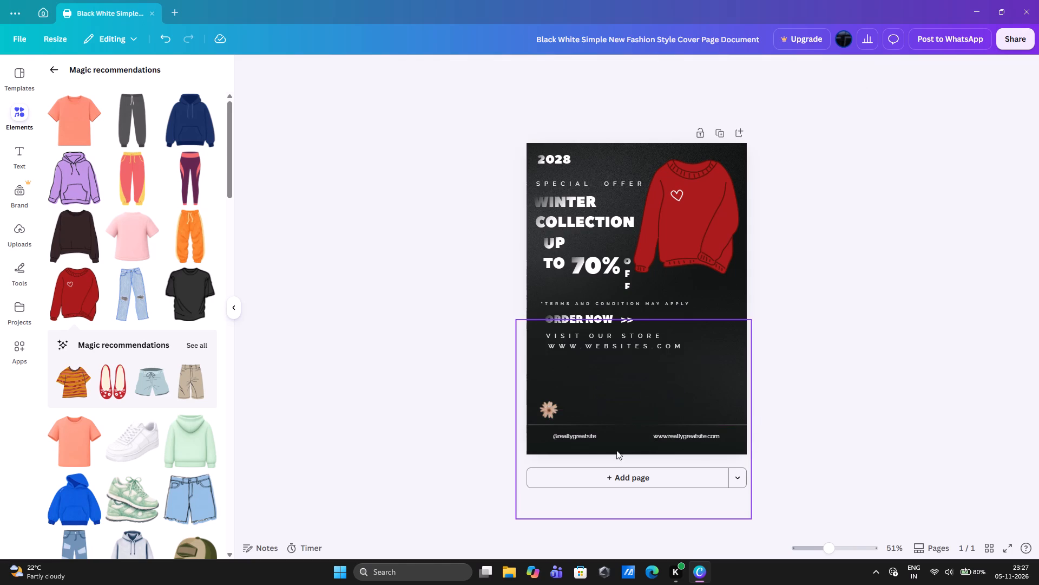
click(574, 435)
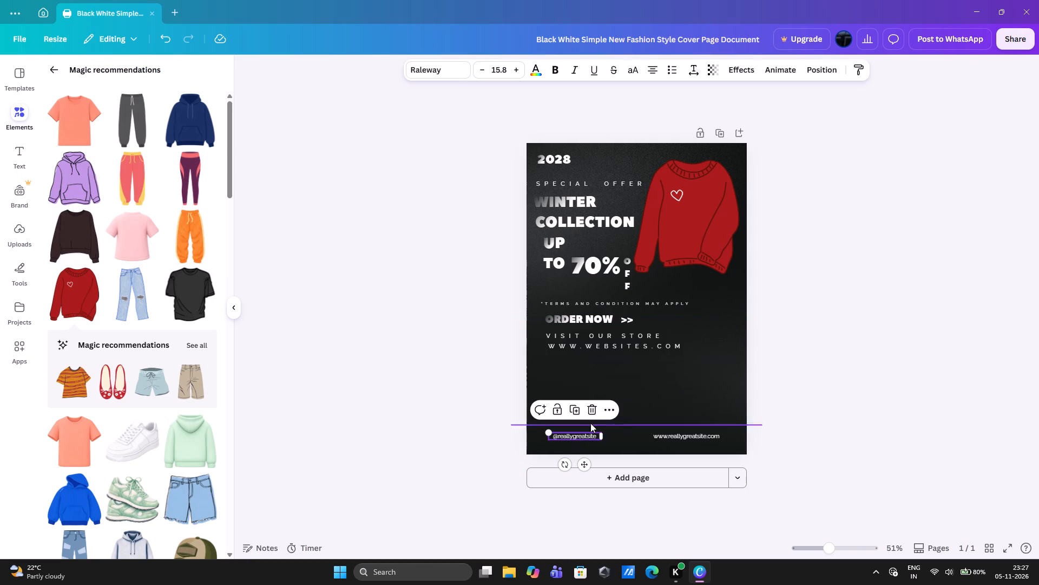
click(595, 412)
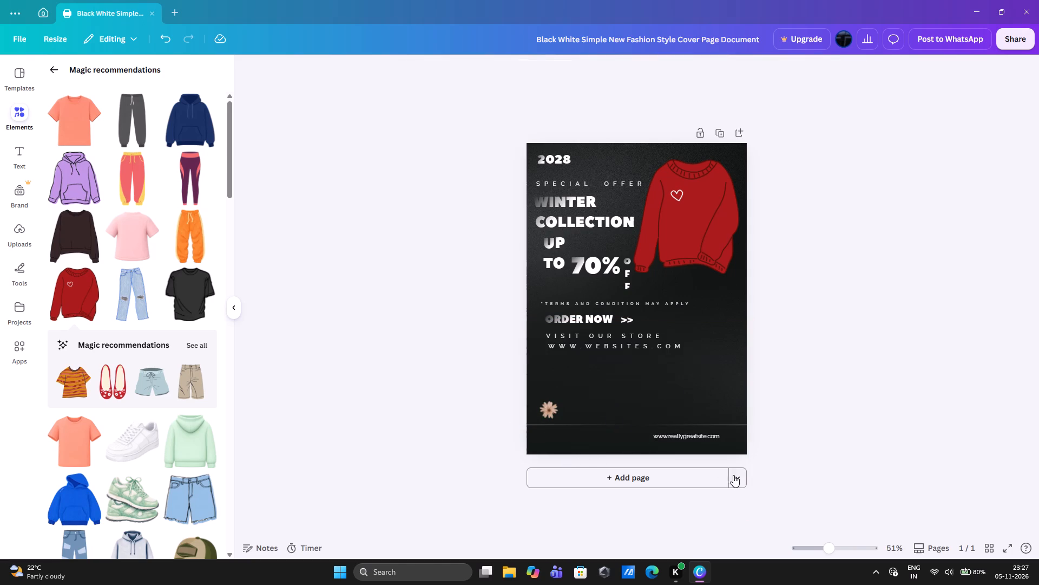
click(687, 437)
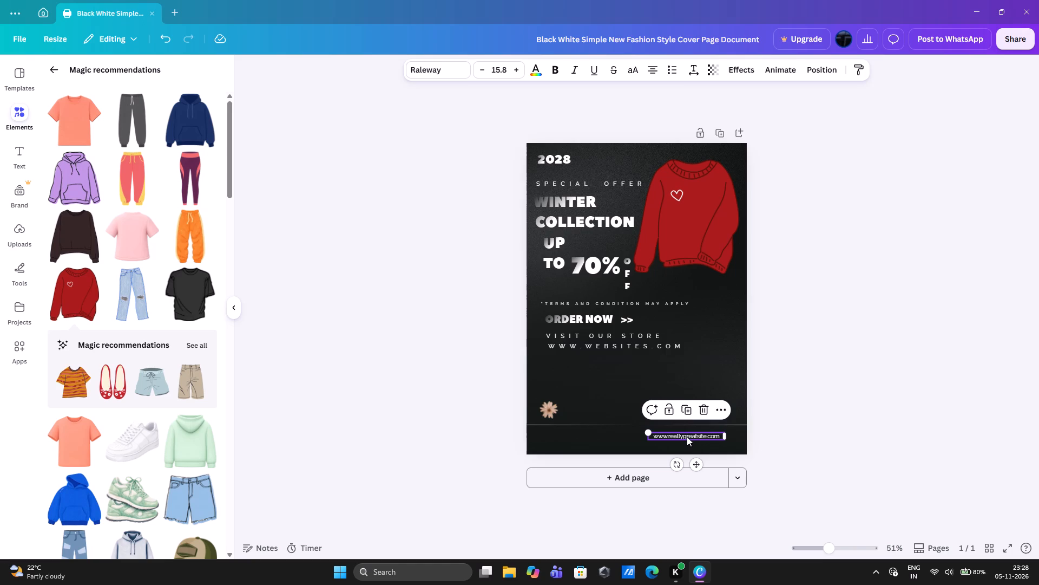
click(700, 411)
Move the flower graphic to the cover's right edge, level with the ORDER NOW >> text.
drag(539, 411, 629, 388)
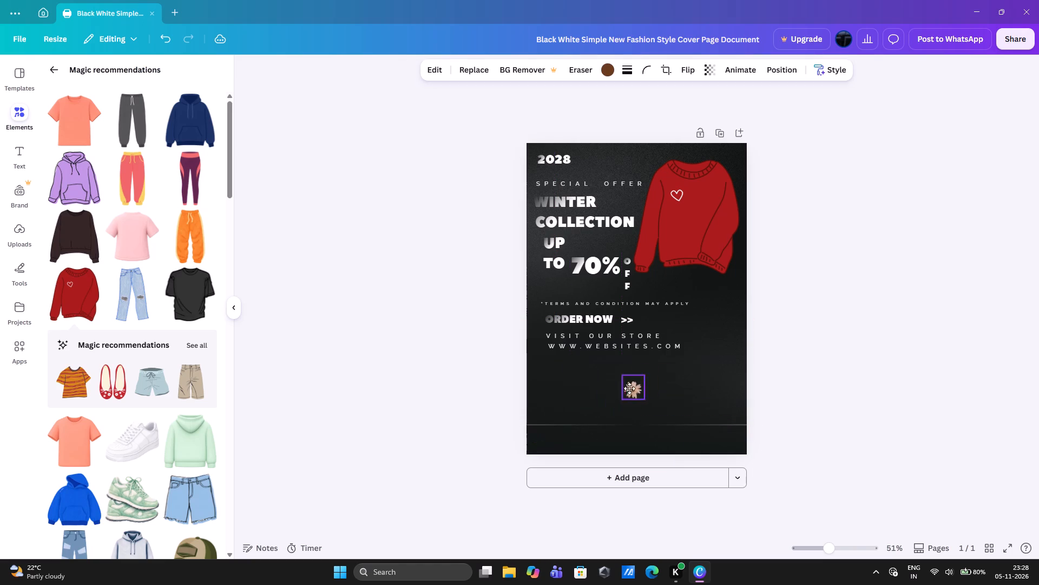
drag(629, 388, 712, 323)
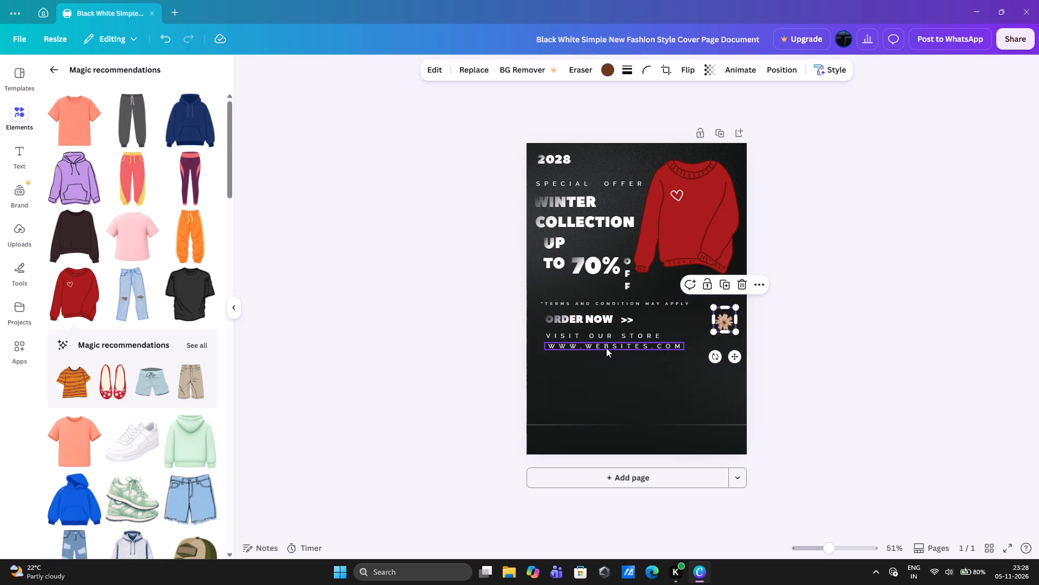
drag(606, 347, 599, 379)
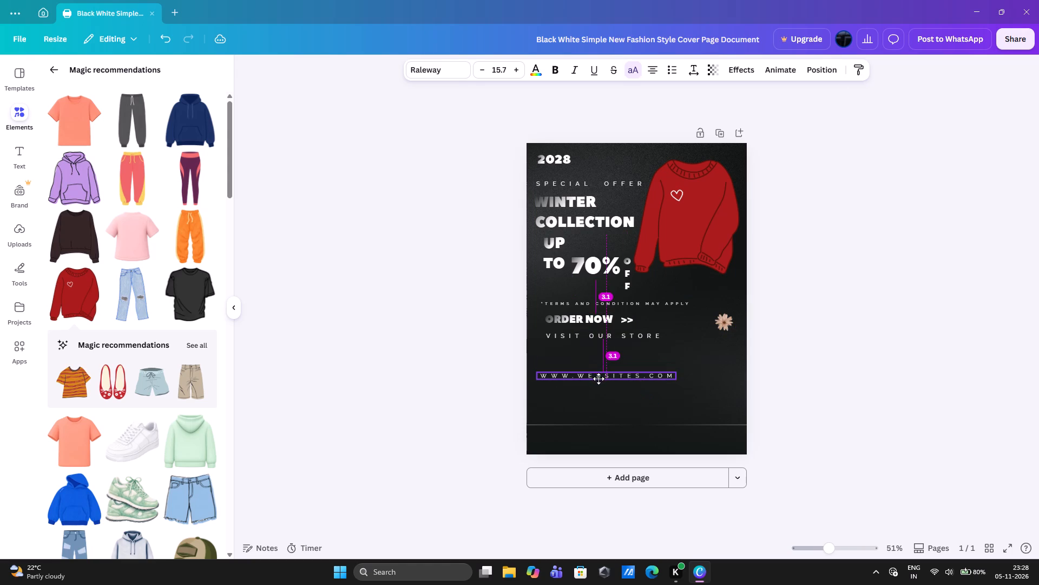
drag(599, 379, 599, 379)
drag(599, 379, 600, 383)
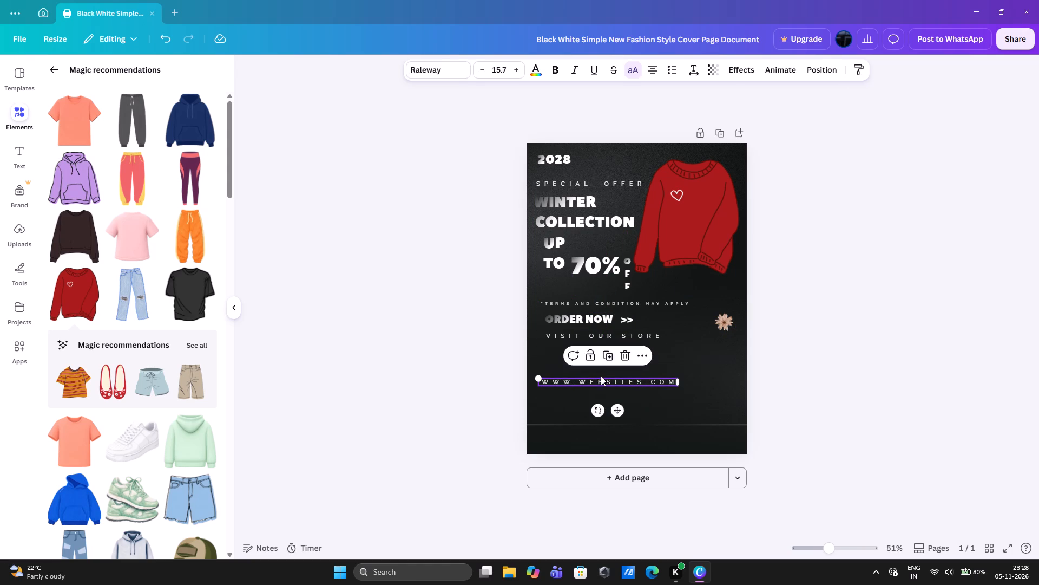
drag(605, 336, 604, 362)
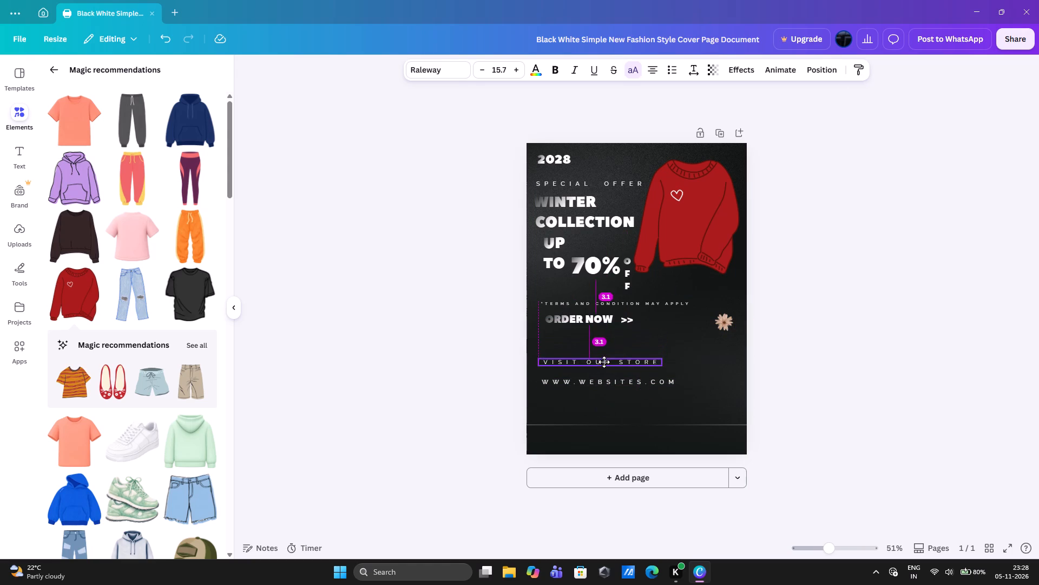
drag(604, 362, 604, 366)
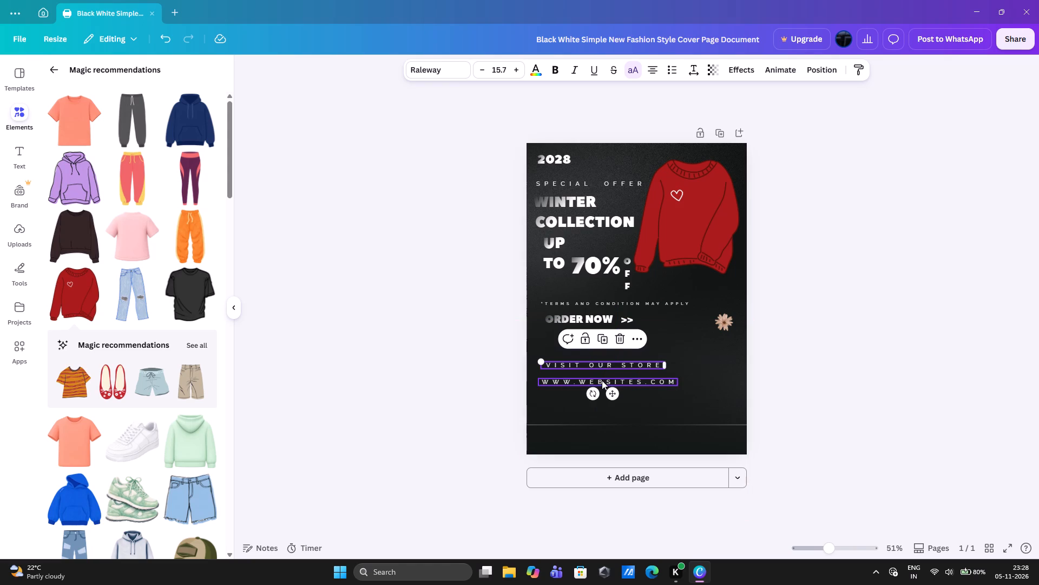
drag(602, 380, 601, 395)
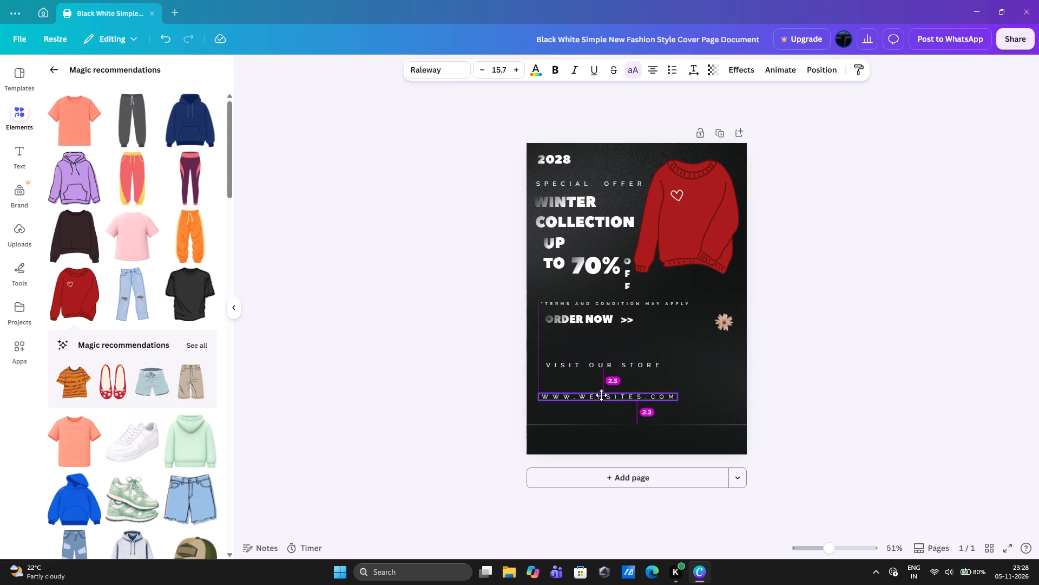
drag(601, 395, 601, 398)
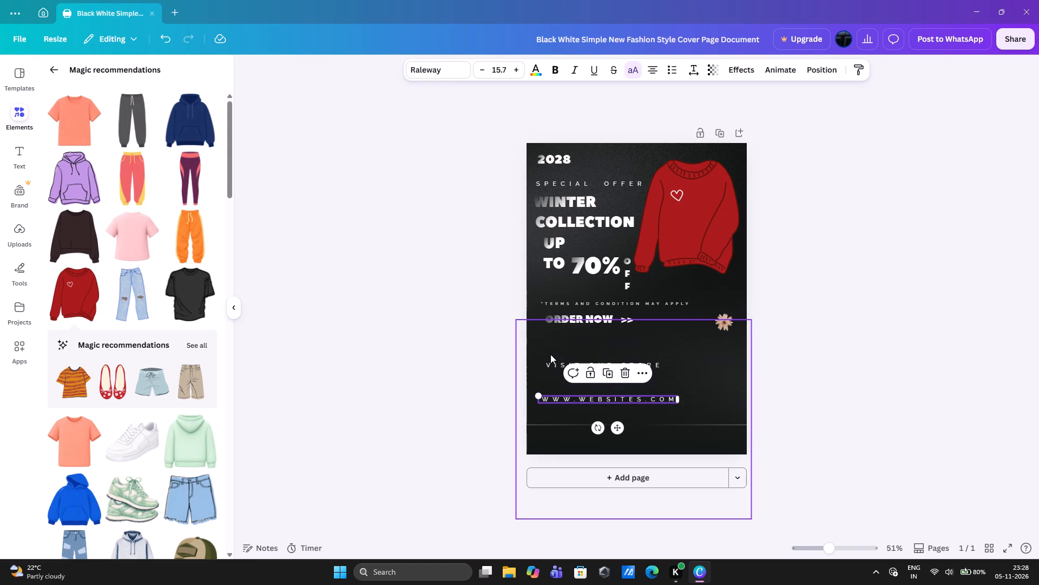
drag(554, 362, 553, 383)
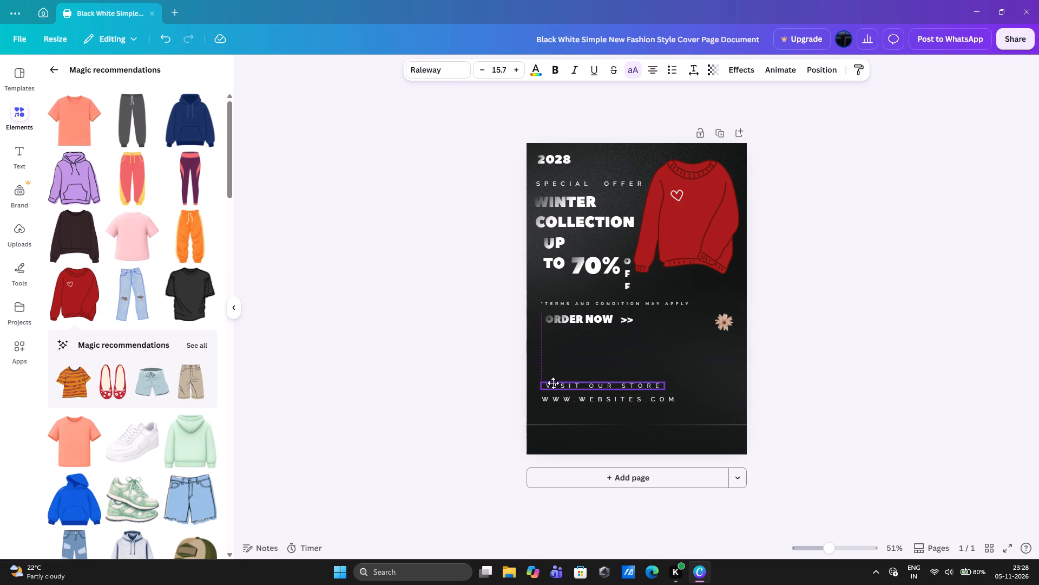
drag(553, 383, 553, 383)
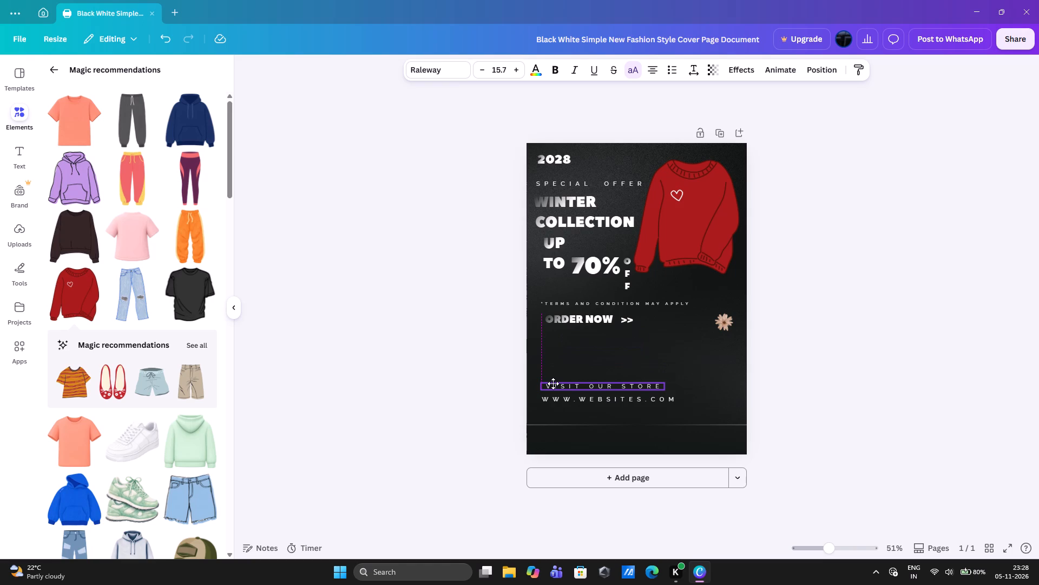
drag(553, 383, 552, 385)
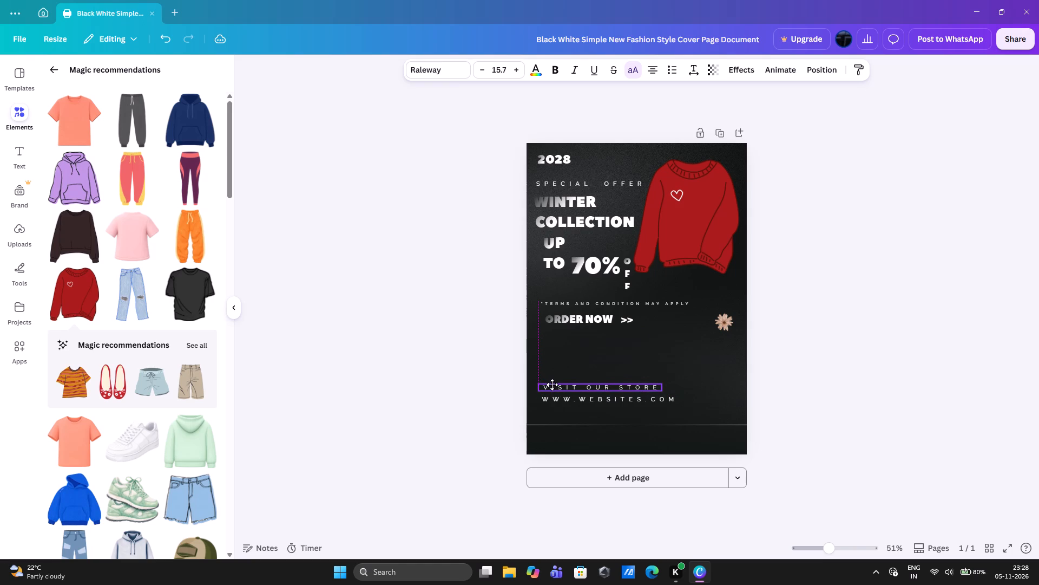
drag(552, 385, 553, 385)
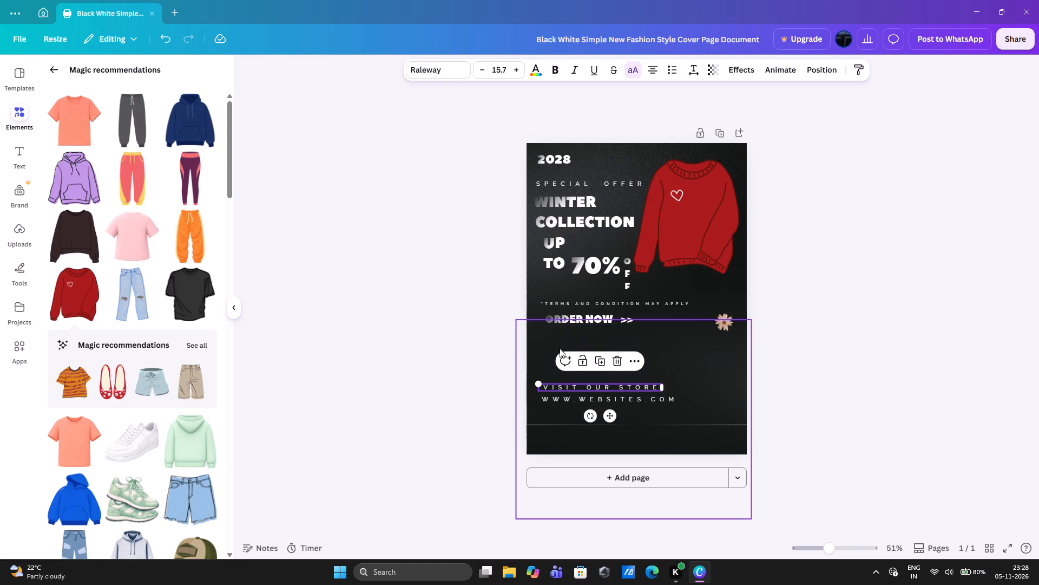
Move ORDER NOW >> down to just above VISIT OUR STORE, with the terms and condition line just above it.
drag(578, 314, 577, 345)
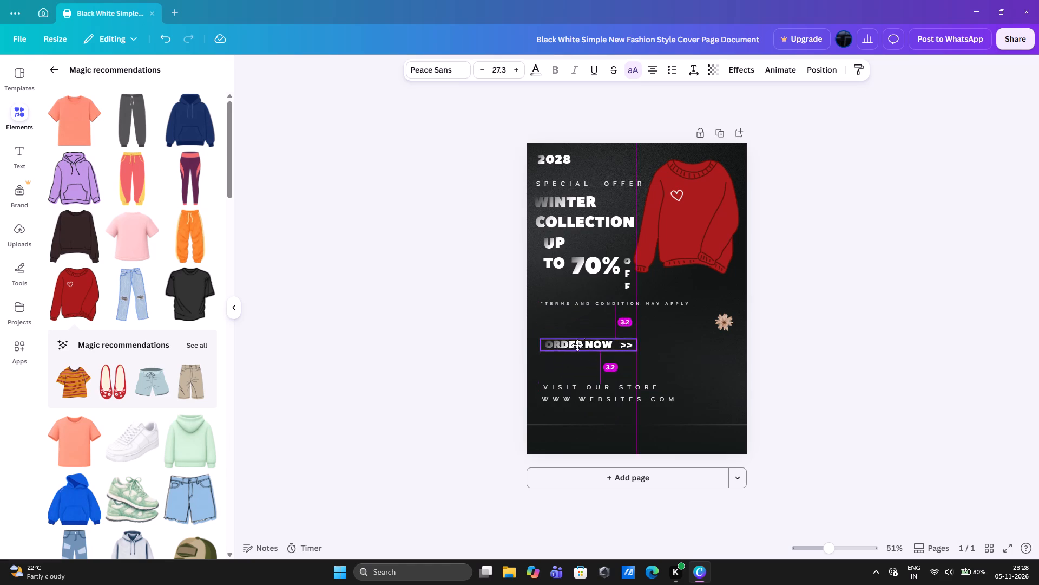
drag(577, 345, 577, 360)
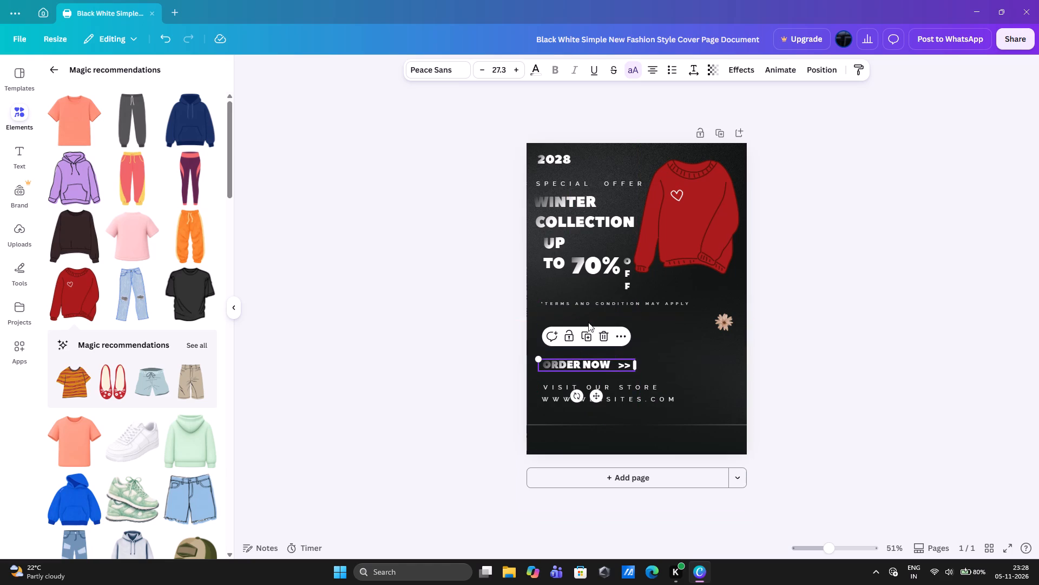
drag(589, 302, 589, 330)
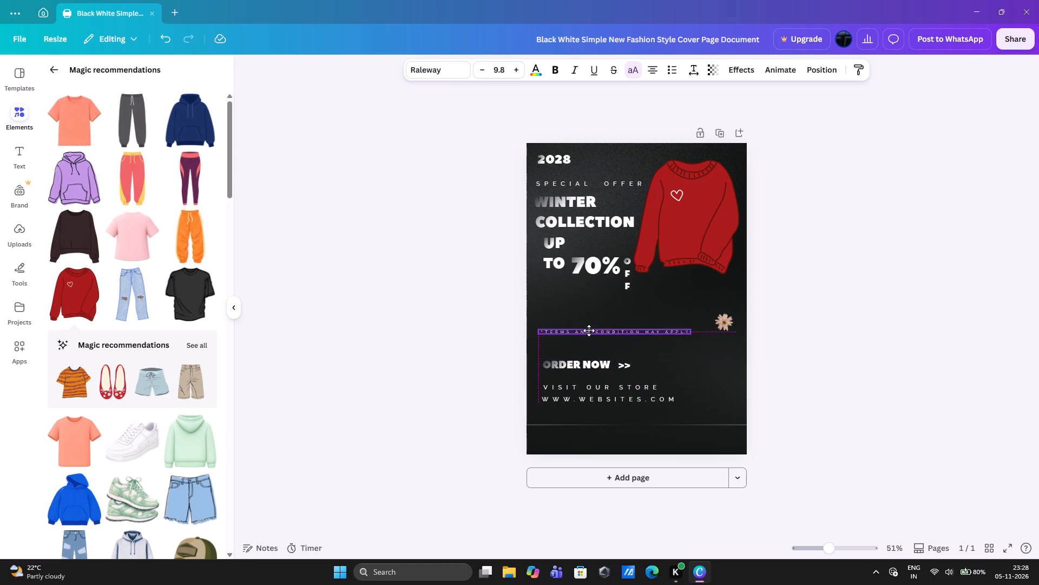
drag(589, 330, 589, 343)
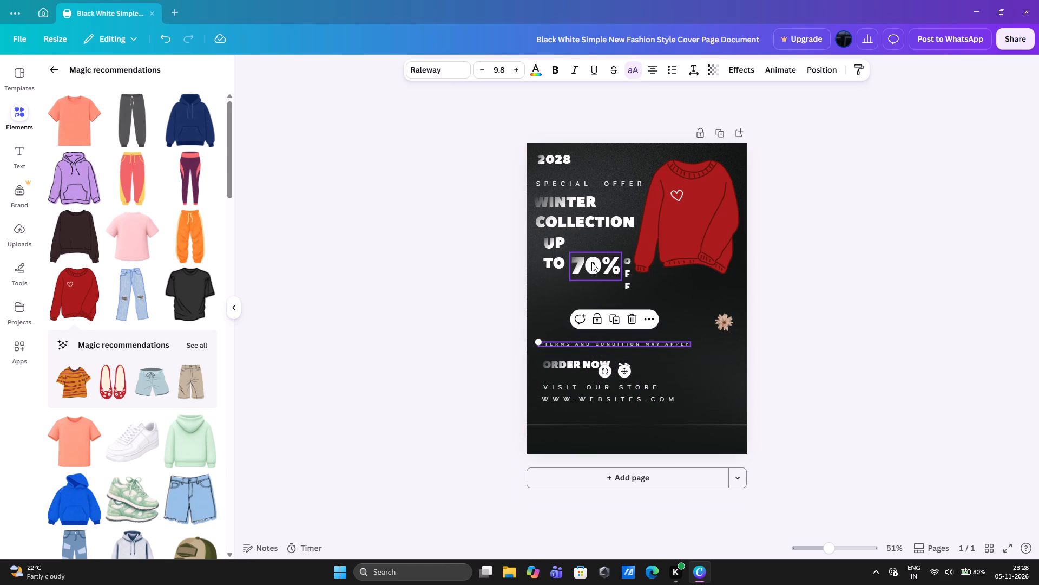
Move 70%, the vertical OFF and UP TO down toward the terms line, keeping UP TO beside 70% and shifting WINTER COLLECTION down slightly.
drag(591, 262, 593, 288)
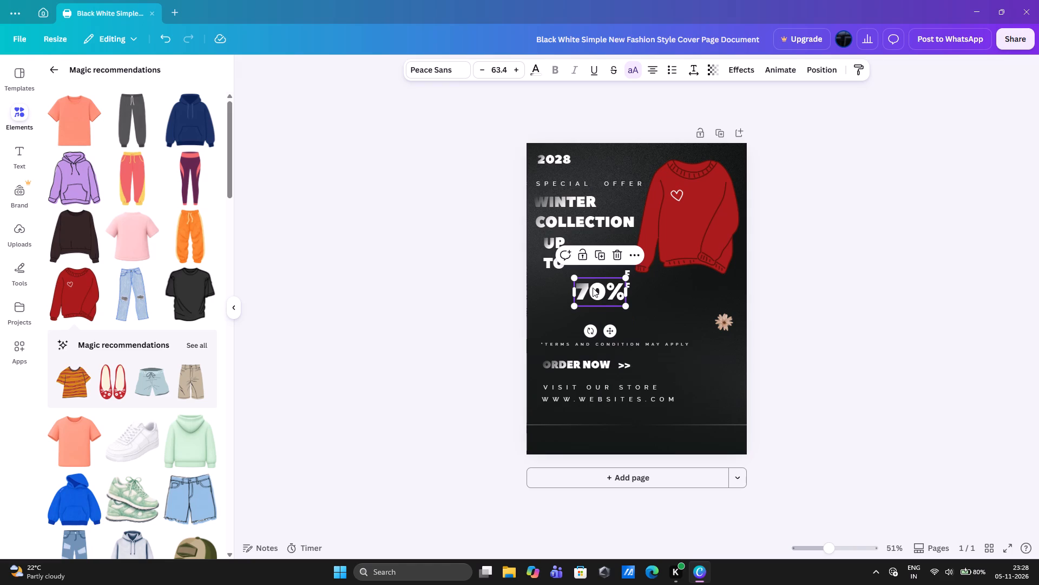
drag(633, 276, 663, 306)
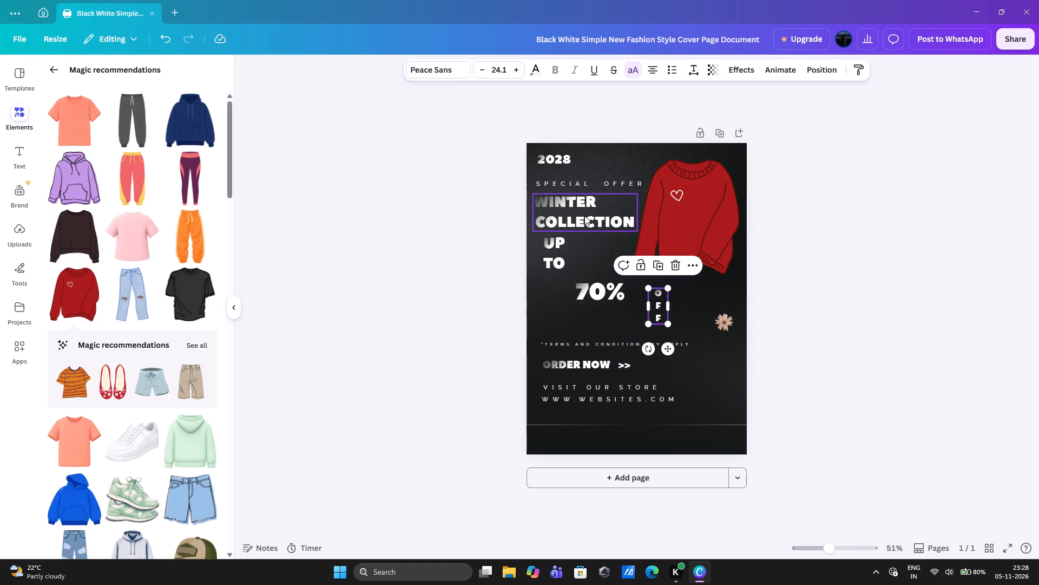
drag(584, 216, 584, 226)
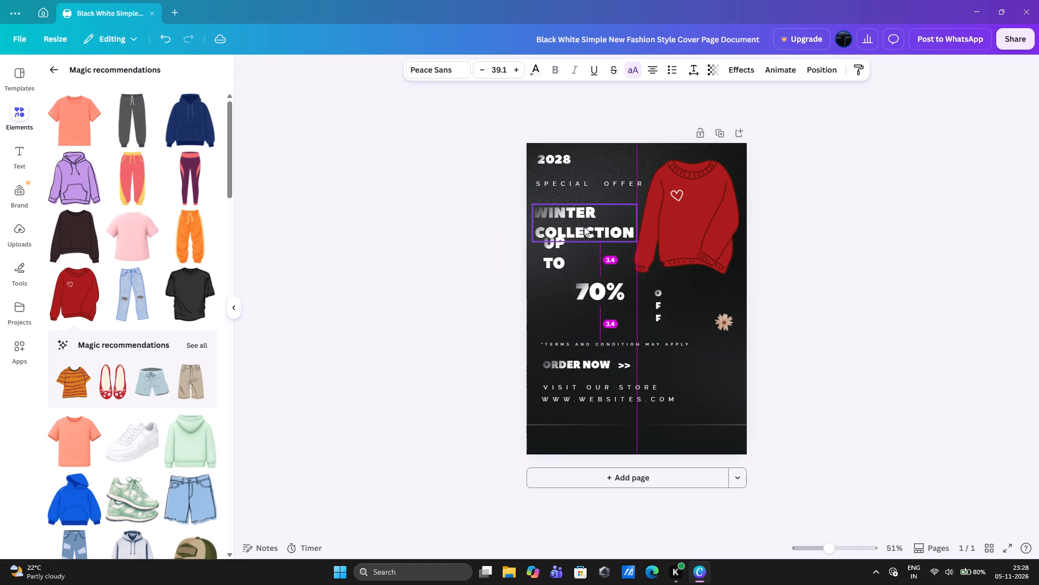
drag(565, 245, 562, 264)
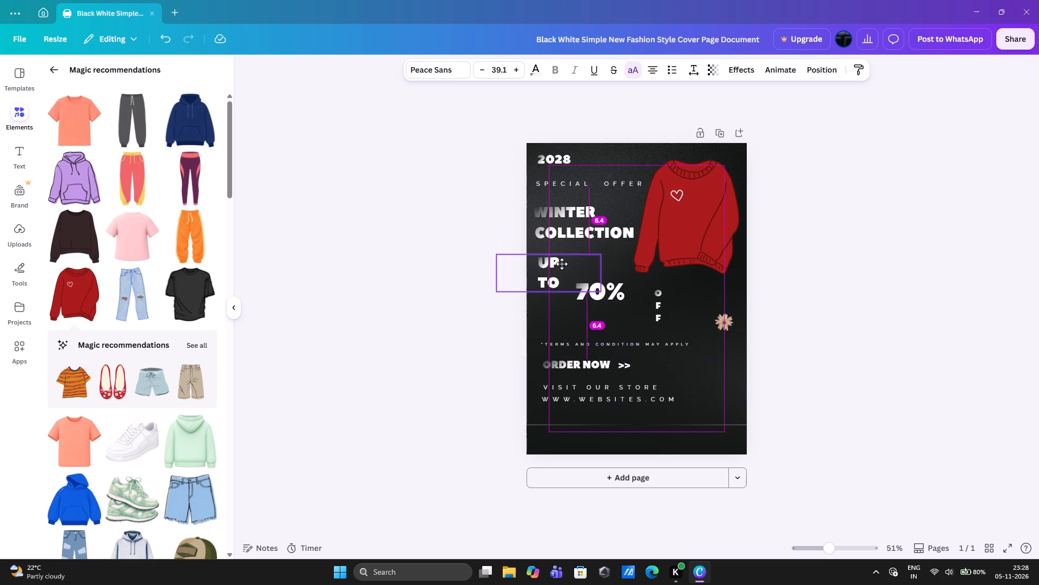
drag(562, 264, 565, 285)
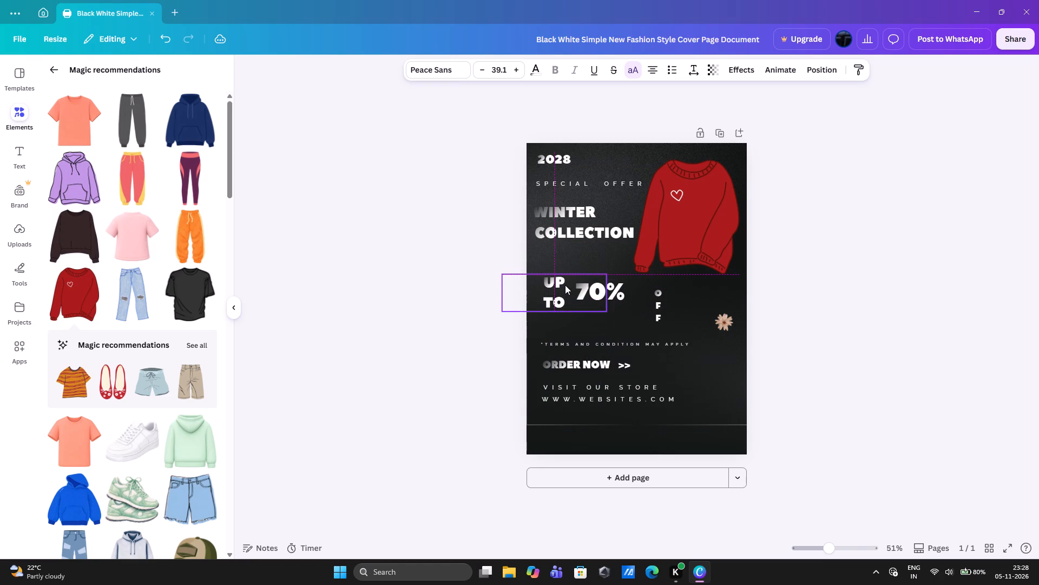
click(591, 287)
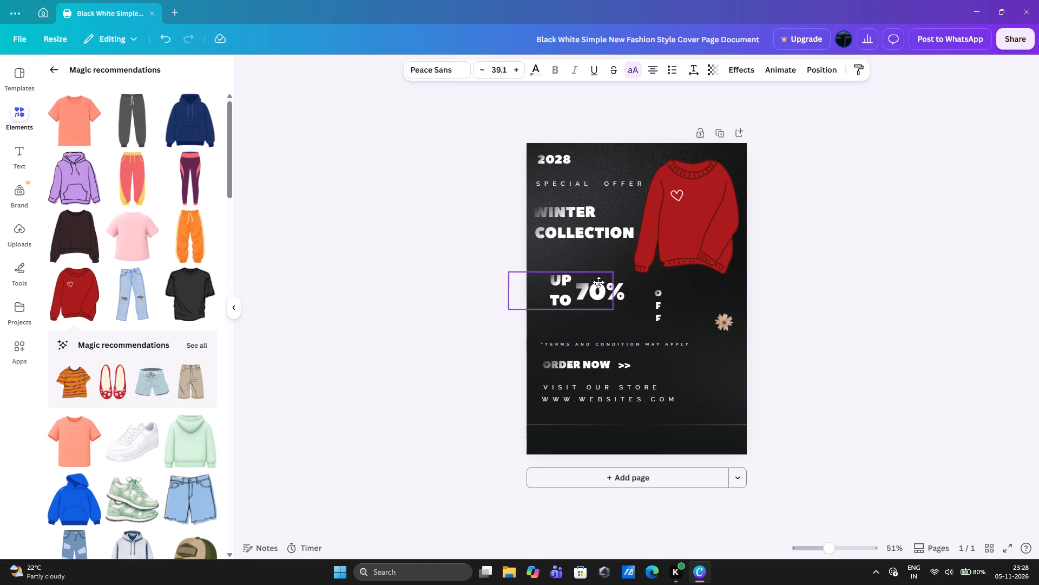
Lower WINTER COLLECTION to close the gap above UP TO 70%, and bring SPECIAL OFFER down just above the heading.
drag(589, 225, 592, 236)
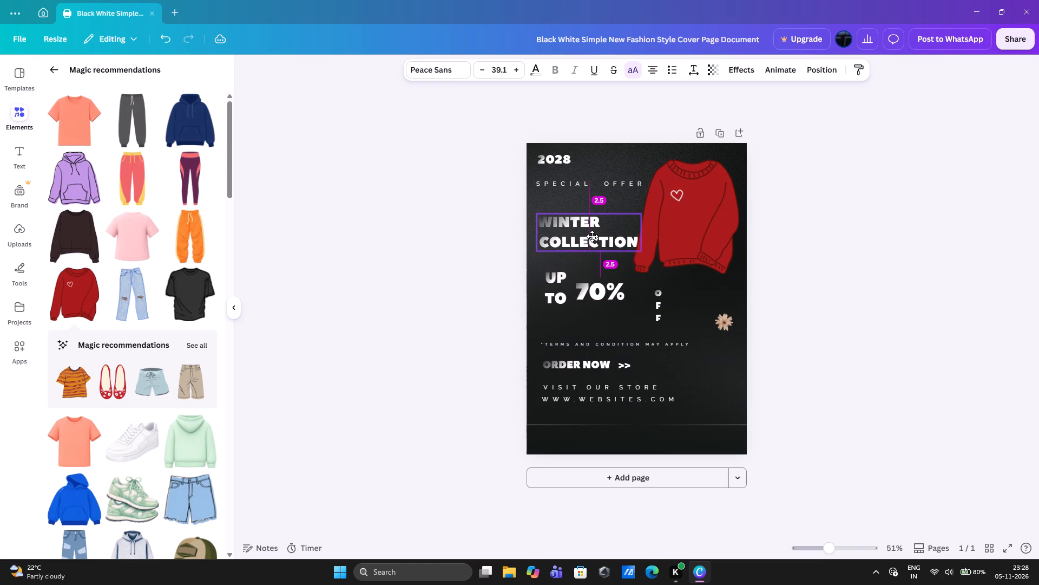
drag(592, 236, 593, 236)
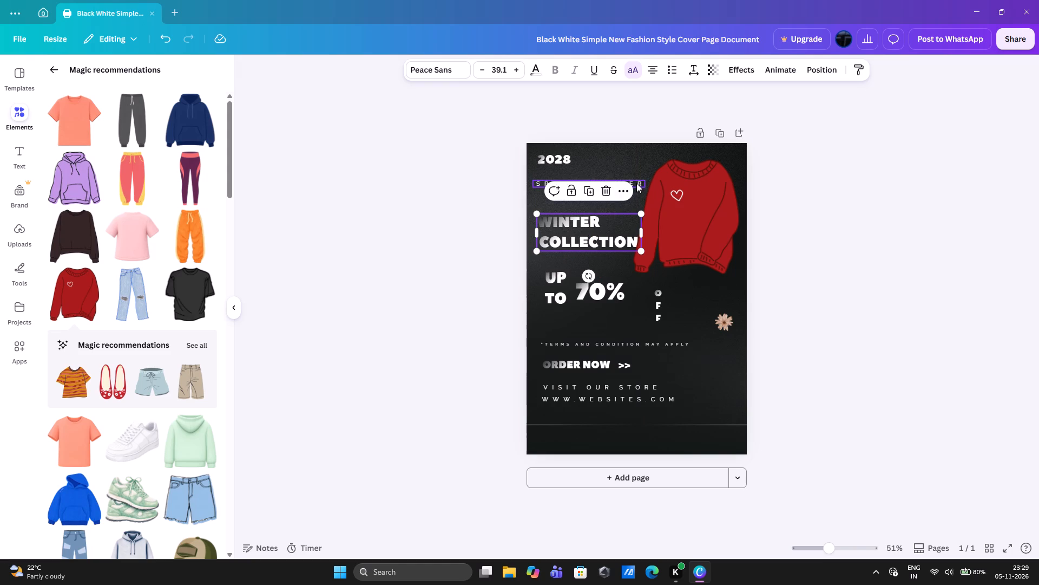
drag(636, 183, 637, 199)
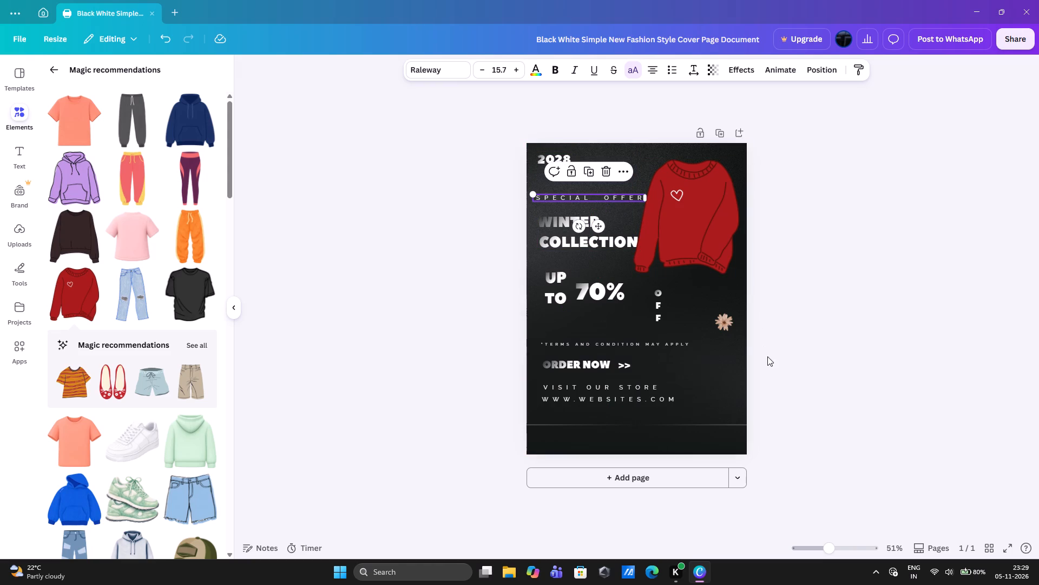
click(696, 295)
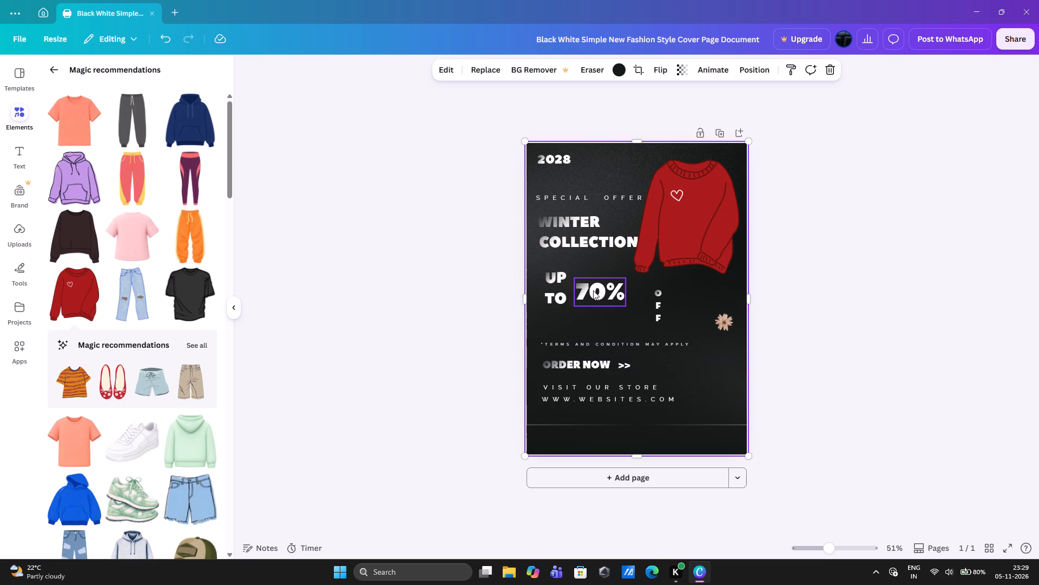
Lower 70% slightly and enlarge it to size 71.5, then set the vertical OFF to size 24.5 close beside it.
drag(593, 290, 595, 299)
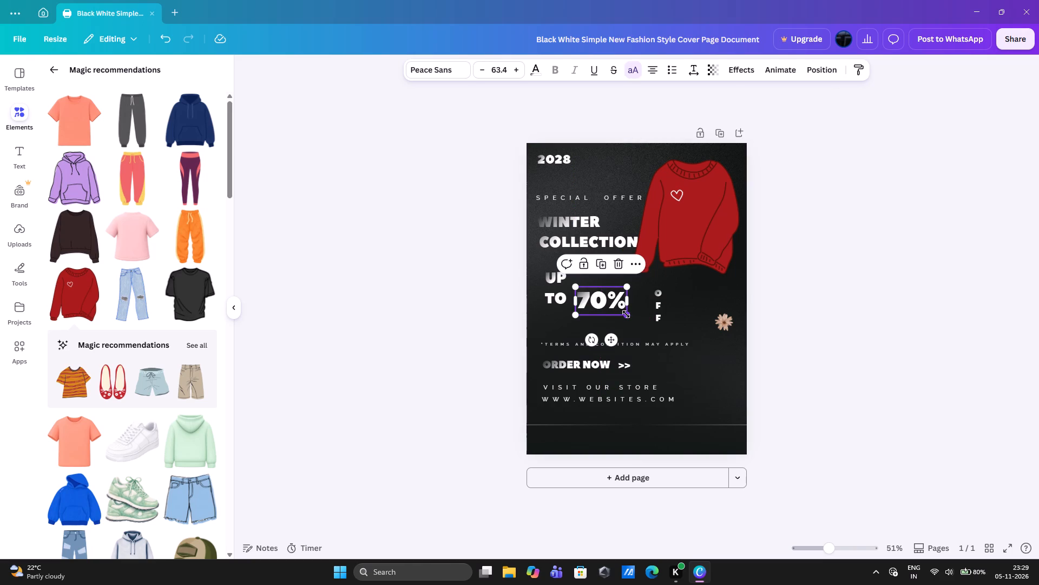
drag(626, 314, 631, 321)
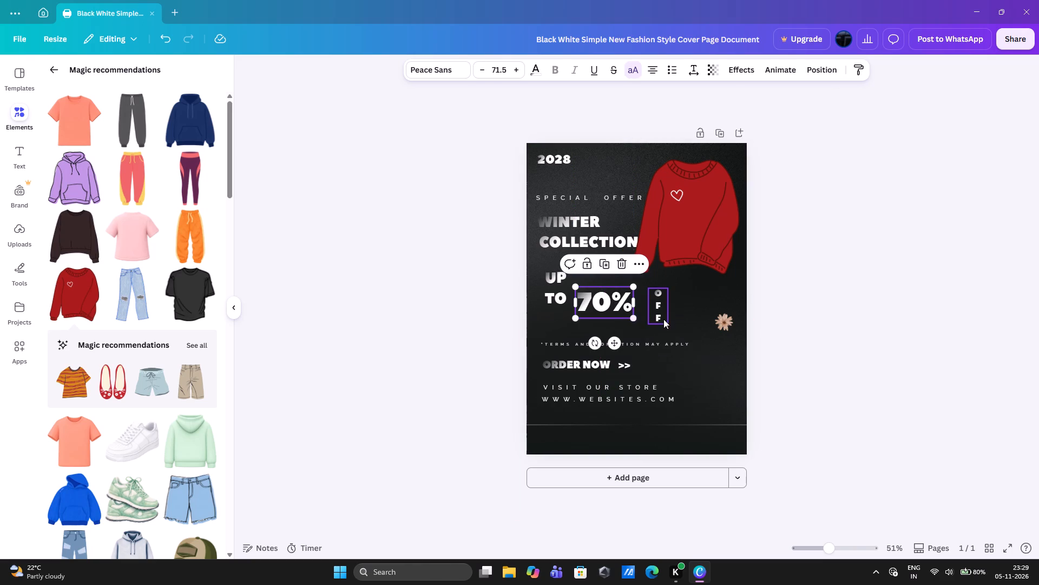
click(660, 317)
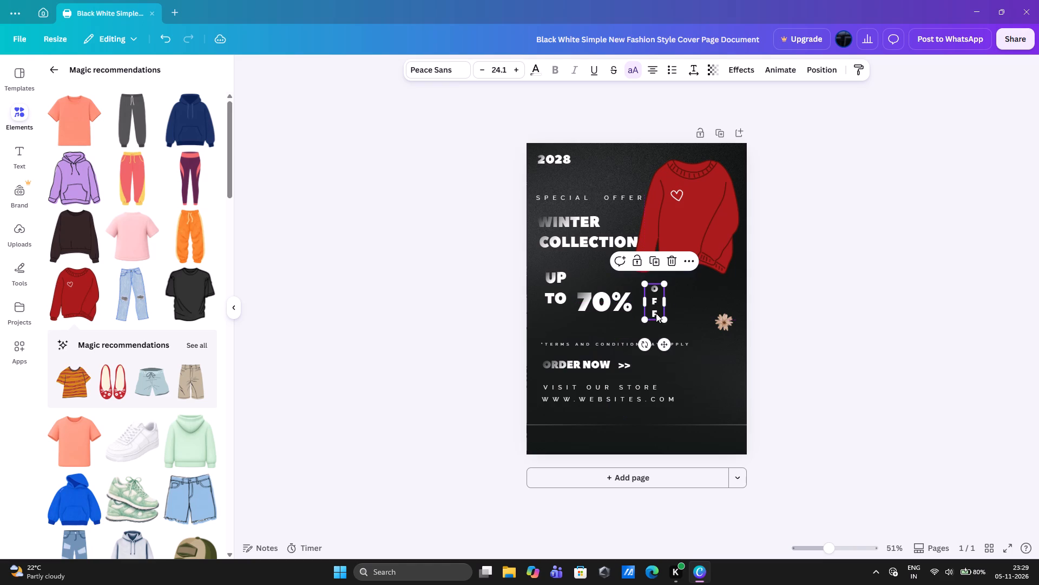
click(663, 317)
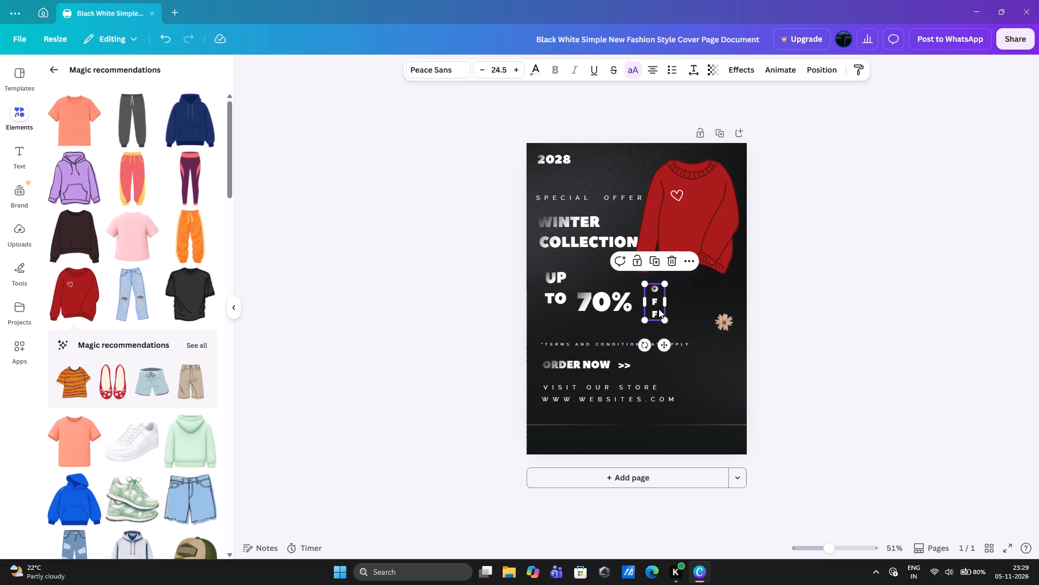
drag(658, 309, 653, 308)
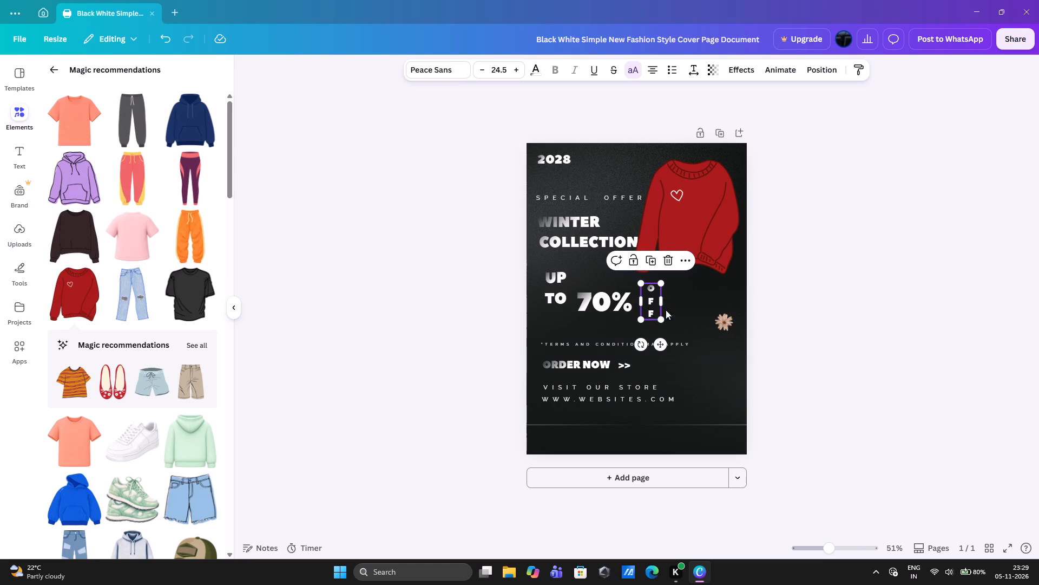
click(686, 310)
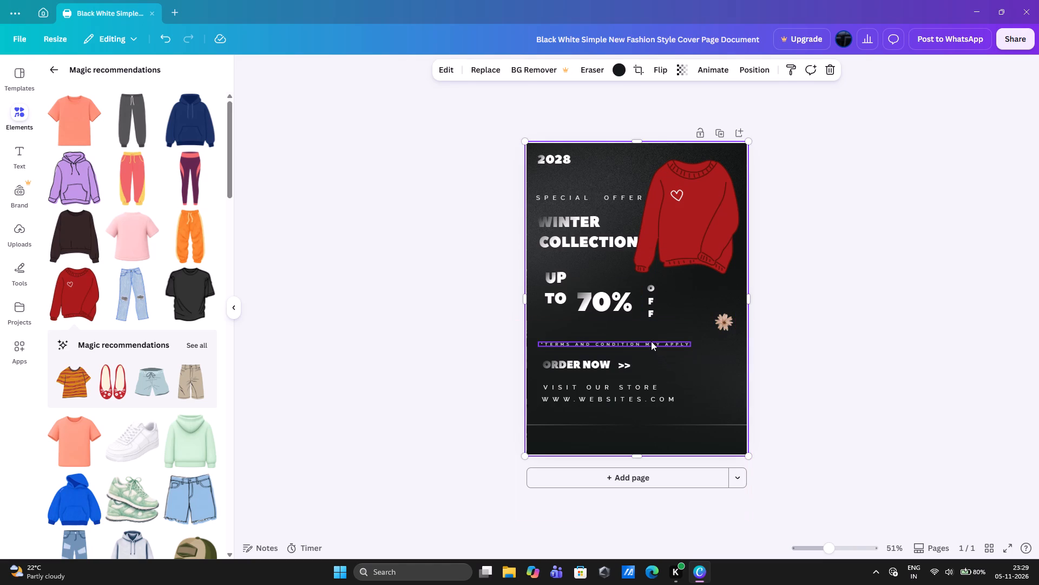
Raise the terms and condition line closer to 70%, and centre ORDER NOW >> vertically between it and VISIT OUR STORE.
drag(651, 341, 650, 334)
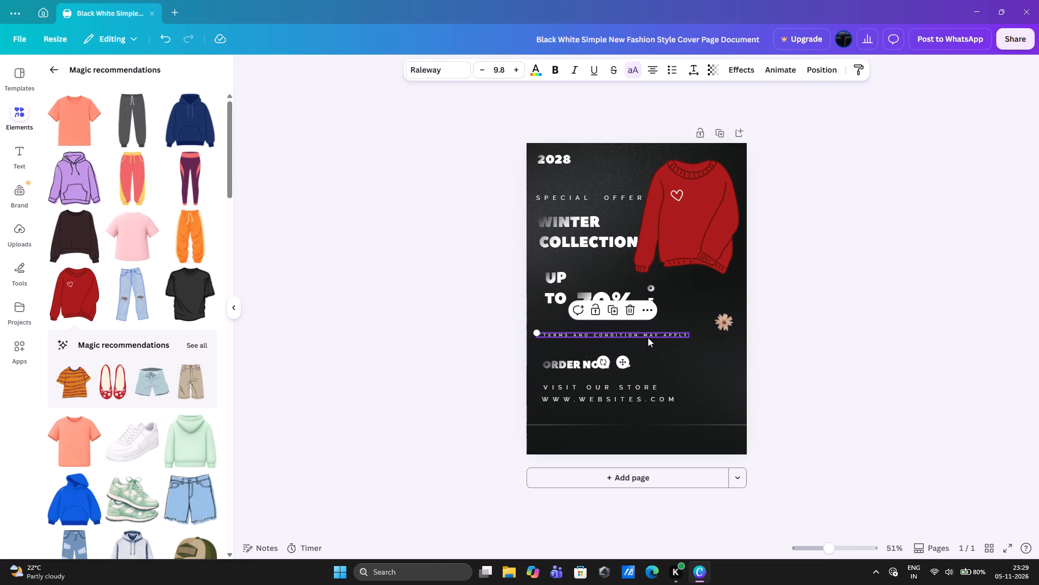
drag(567, 367, 568, 361)
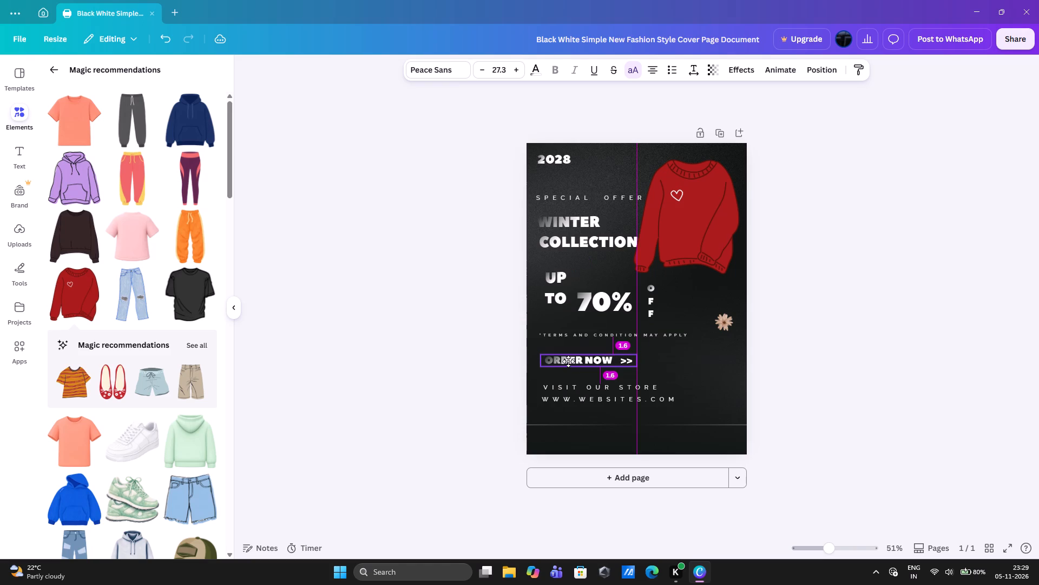
drag(568, 361, 568, 362)
click(656, 357)
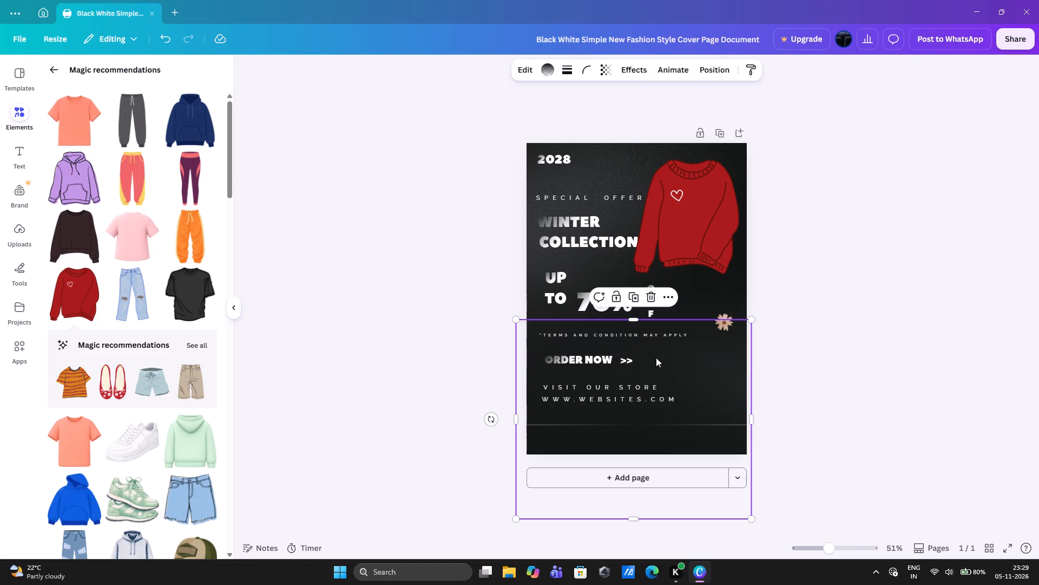
click(702, 279)
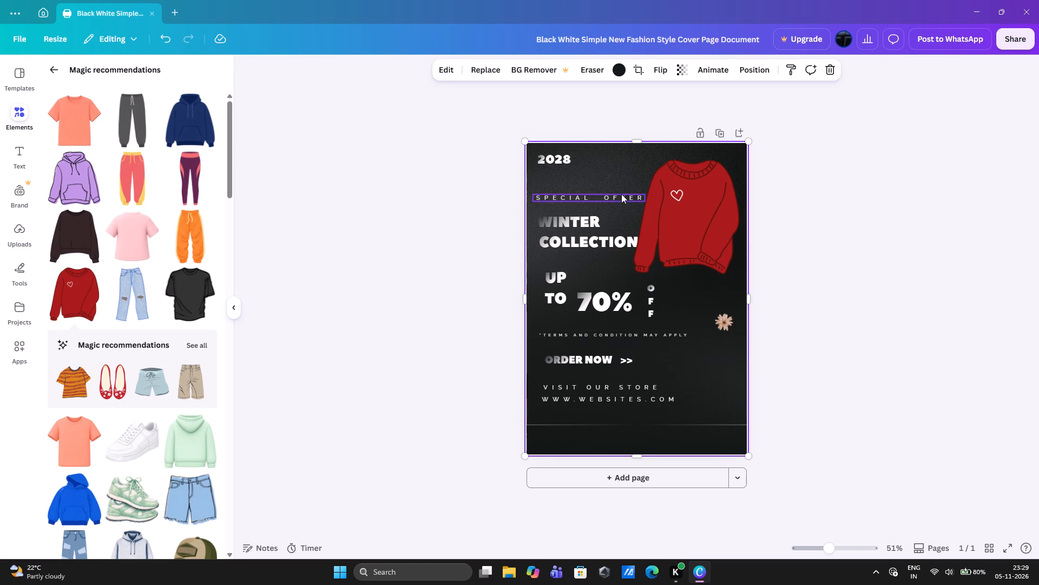
Nudge SPECIAL OFFER down slightly, closer to the WINTER COLLECTION heading.
click(621, 195)
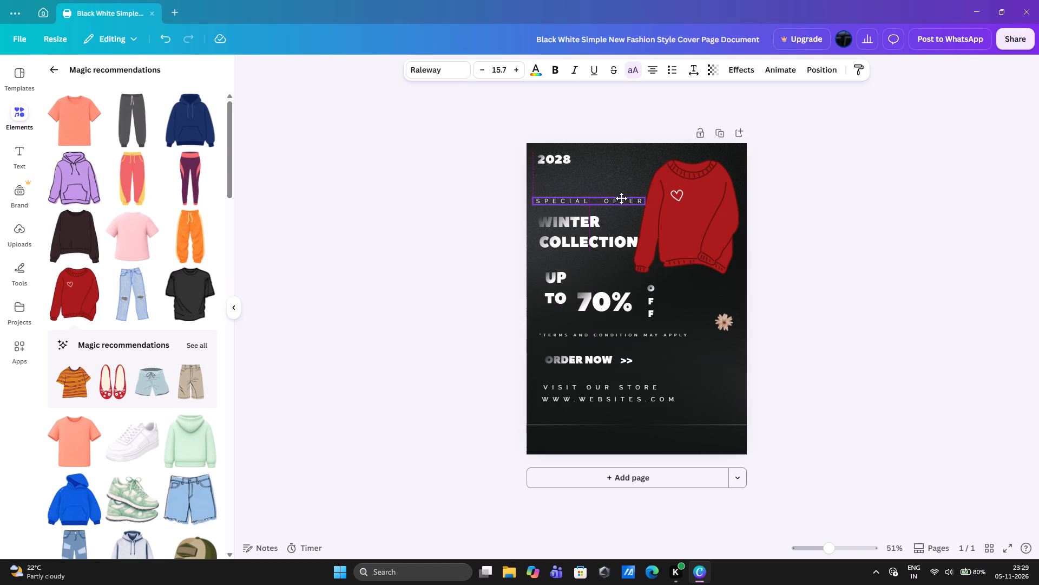
click(621, 153)
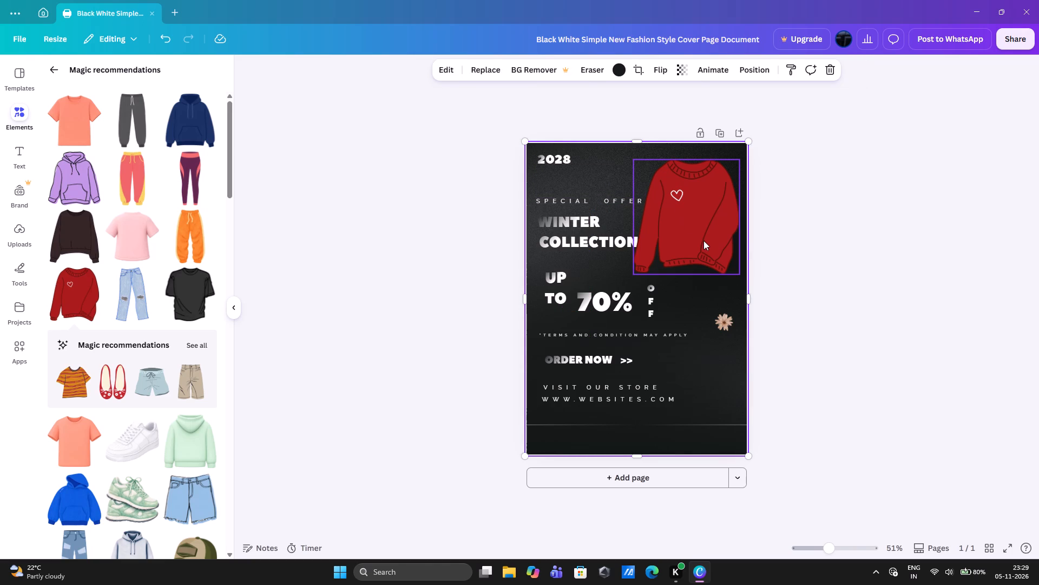
Delete the small flower graphic below the sweater.
double_click(726, 322)
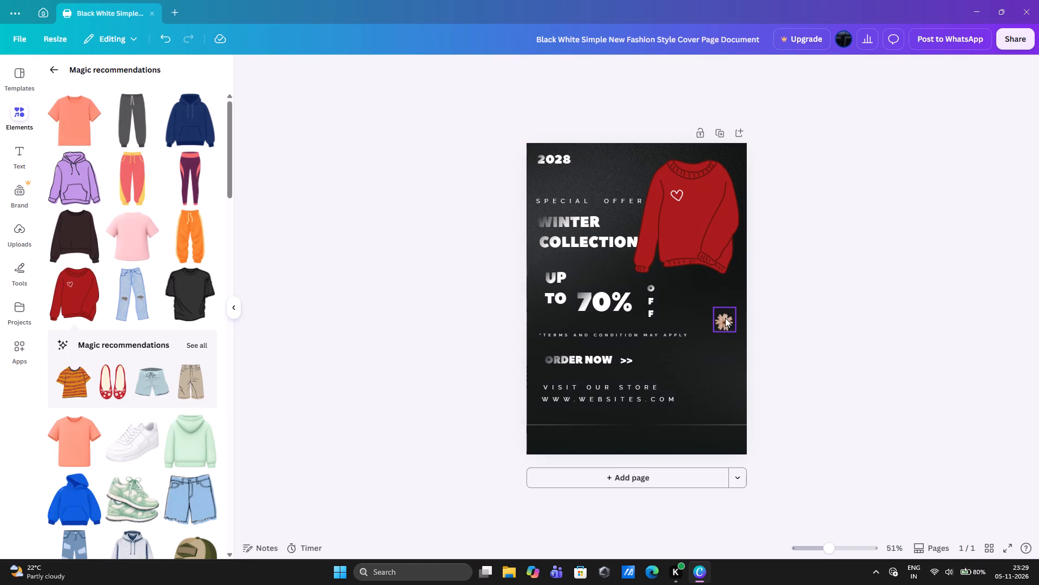
click(725, 318)
click(745, 283)
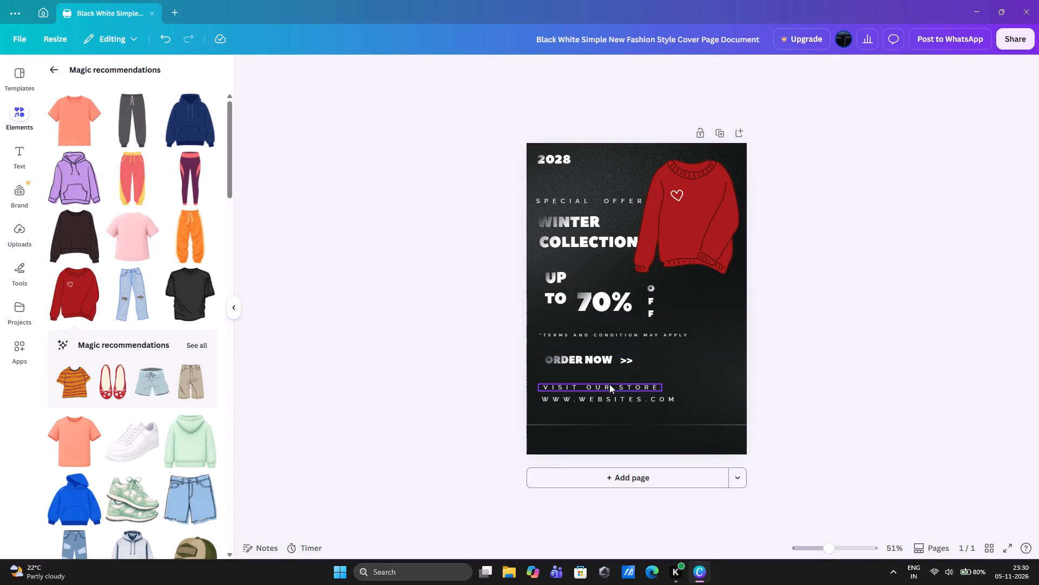
Raise VISIT OUR STORE and the website line slightly, closer to ORDER NOW >>.
drag(604, 389, 604, 385)
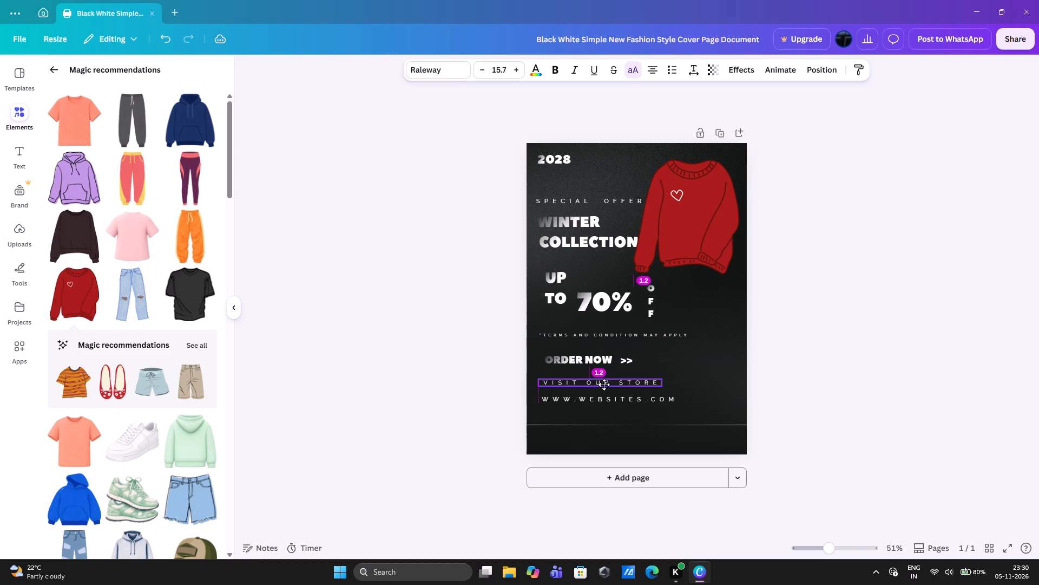
drag(604, 385, 604, 384)
click(601, 400)
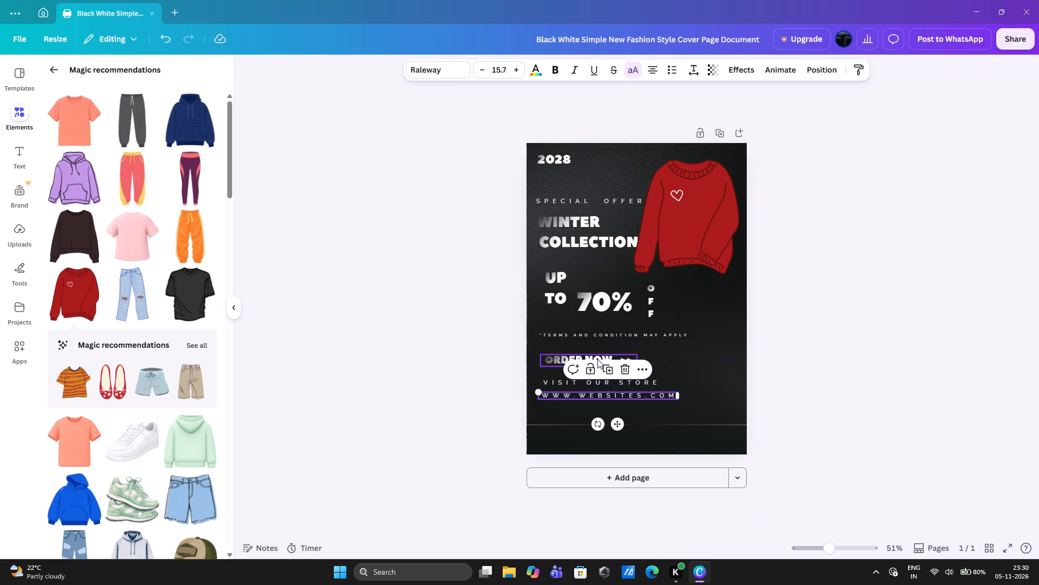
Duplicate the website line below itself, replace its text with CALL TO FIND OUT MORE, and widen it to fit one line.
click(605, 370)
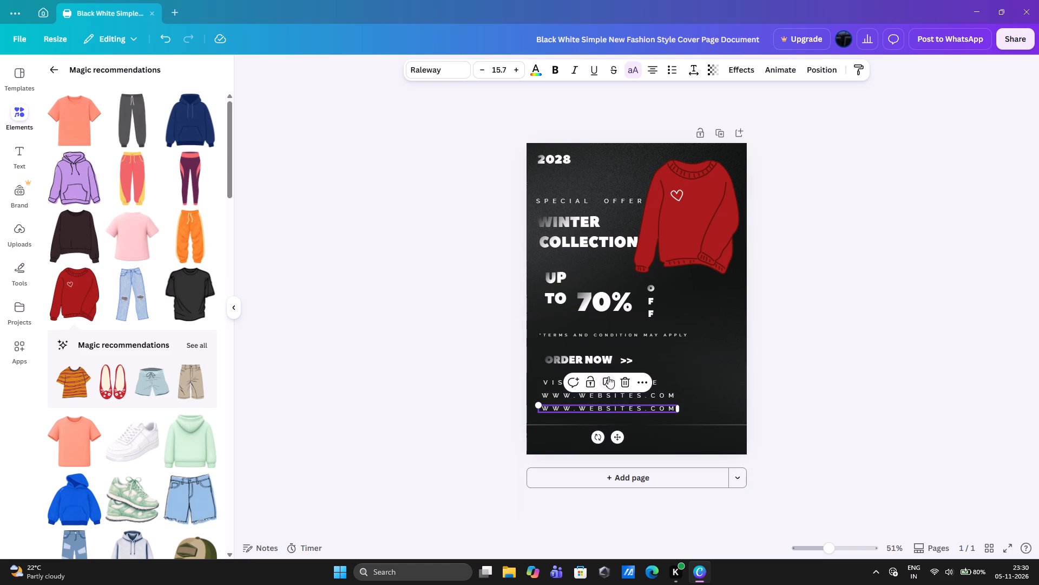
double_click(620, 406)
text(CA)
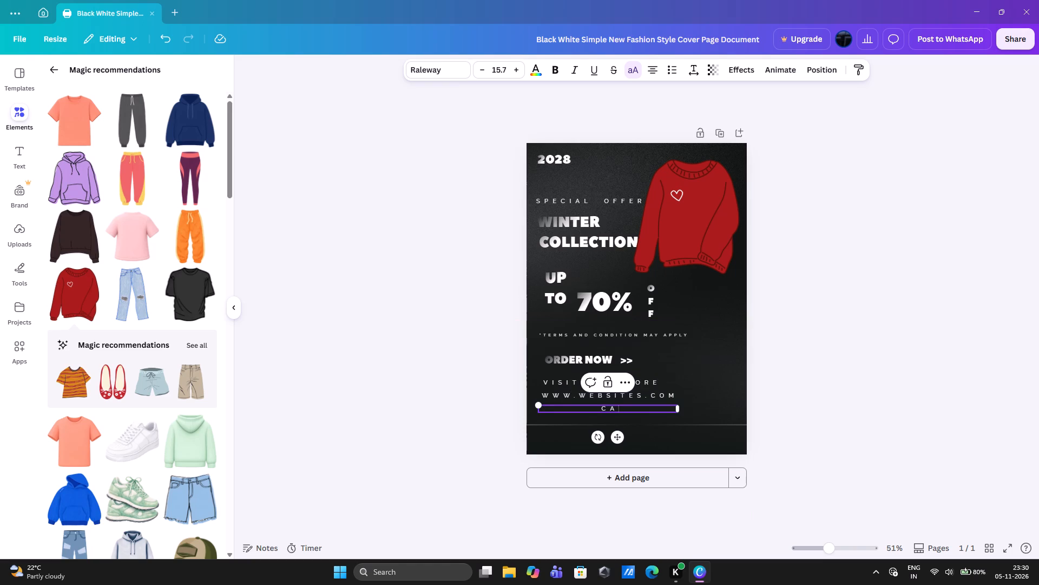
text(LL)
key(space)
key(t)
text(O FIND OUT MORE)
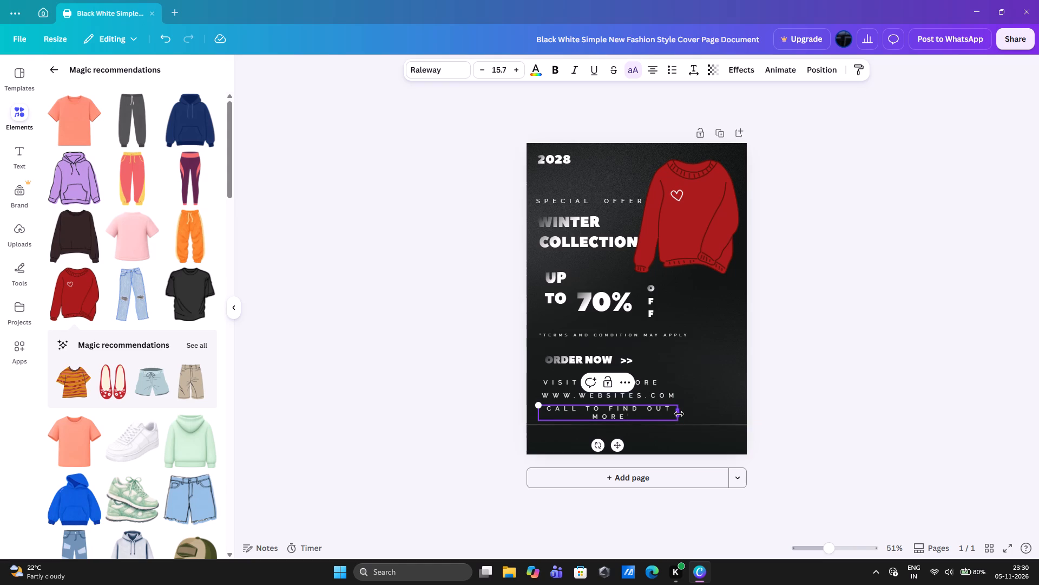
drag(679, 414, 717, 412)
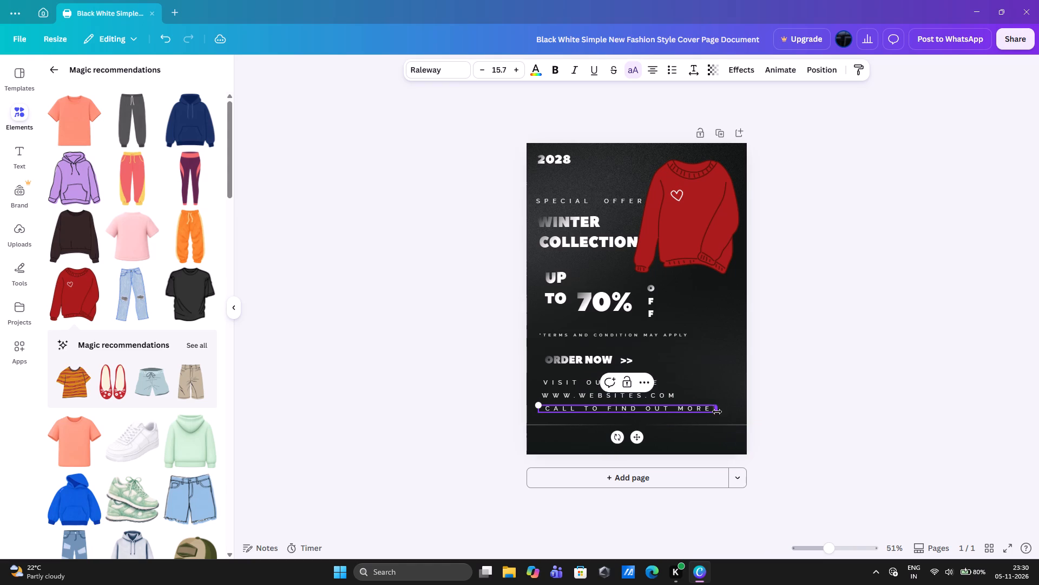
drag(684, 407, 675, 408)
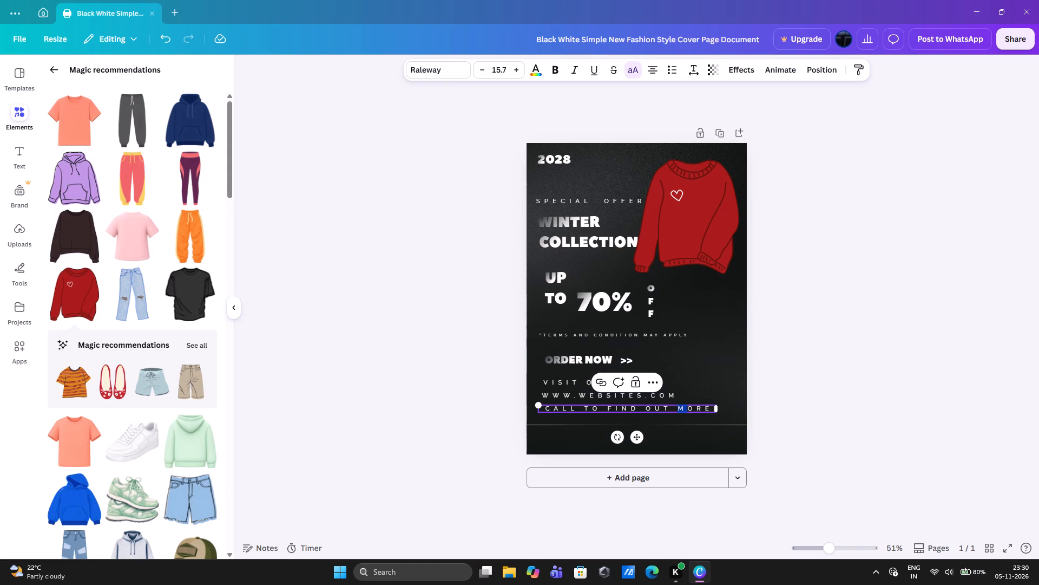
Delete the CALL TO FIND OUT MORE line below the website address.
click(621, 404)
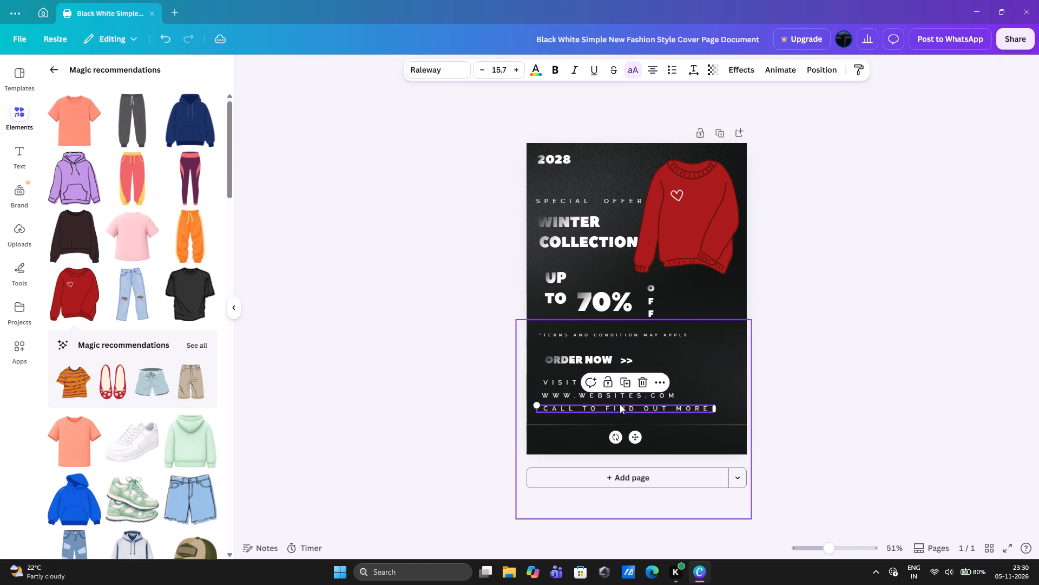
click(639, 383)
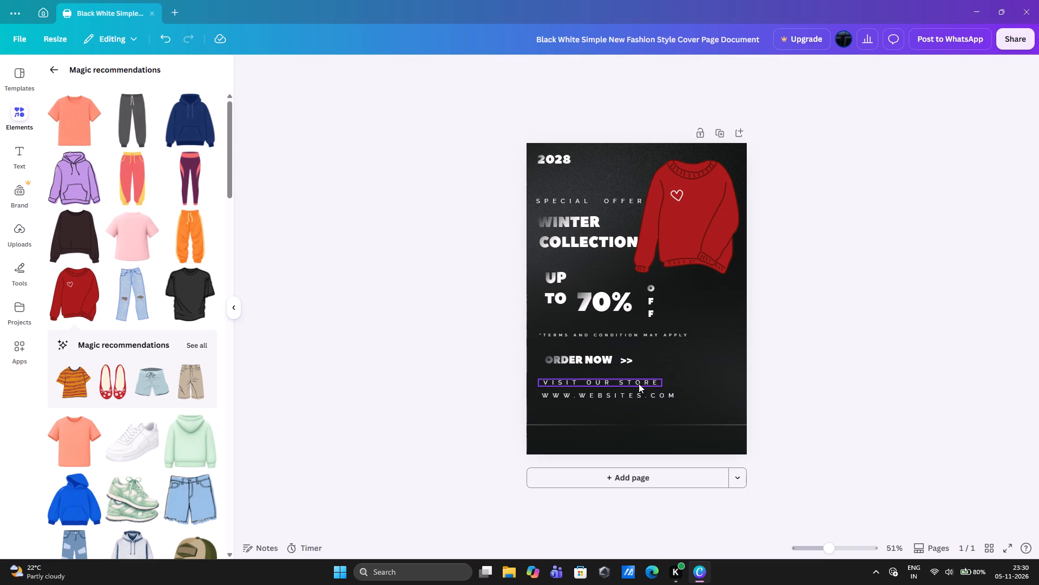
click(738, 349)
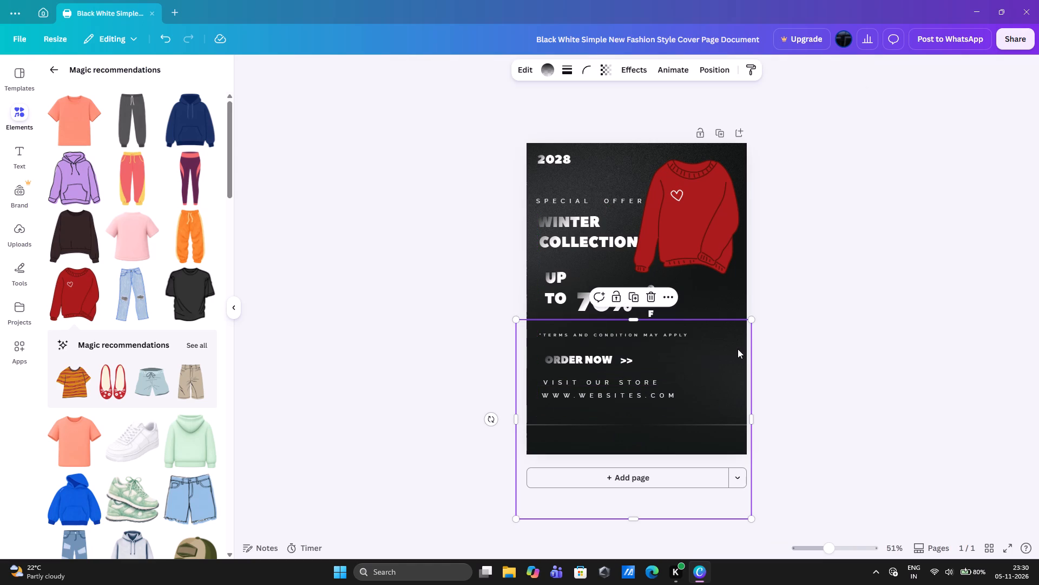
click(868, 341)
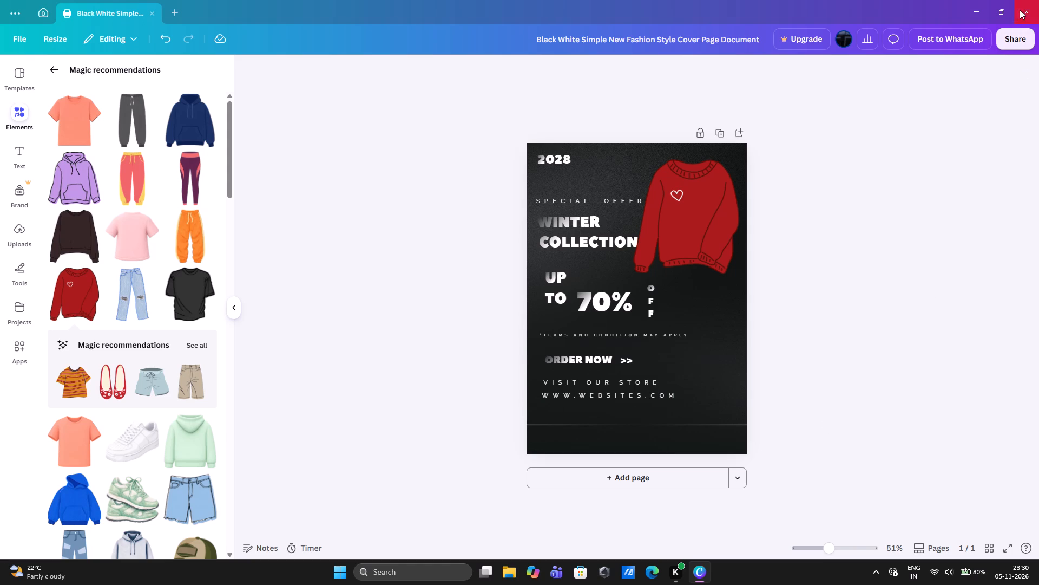
Download the cover as a digital PDF and save it in Downloads under the file name ABHAY DESIGN.
click(1020, 41)
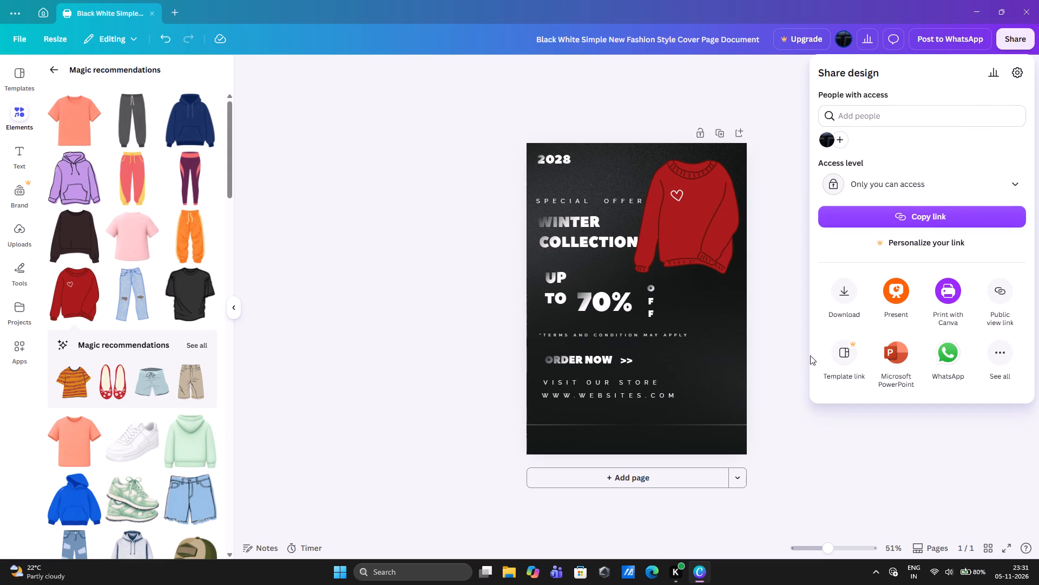
click(848, 288)
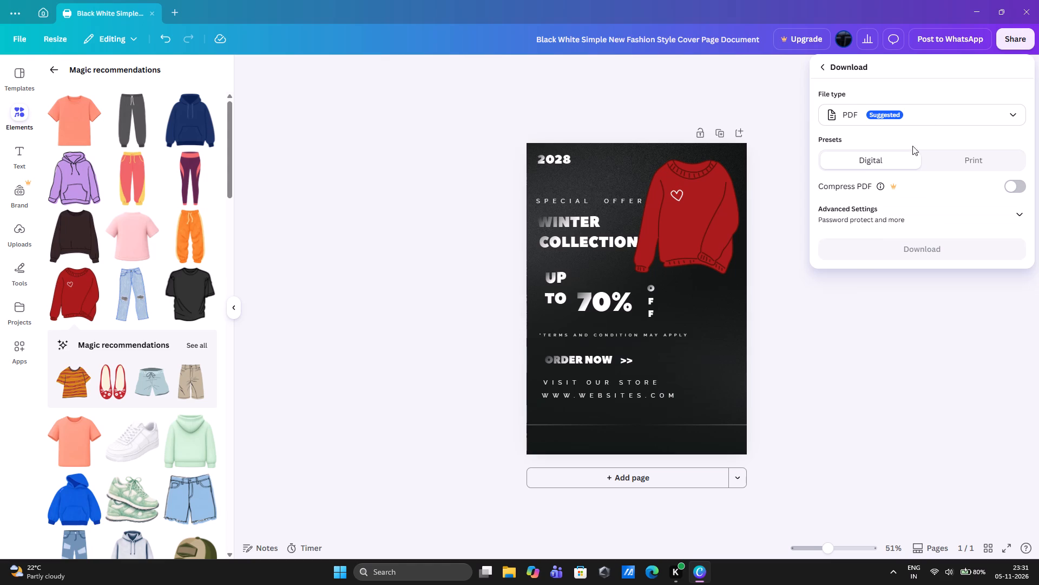
click(920, 245)
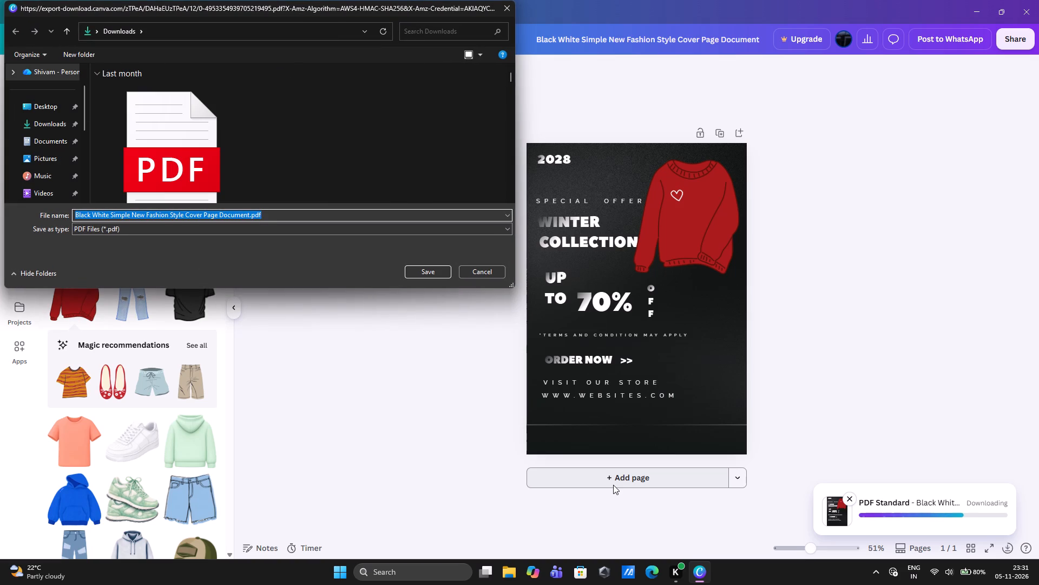
key(BackSpace)
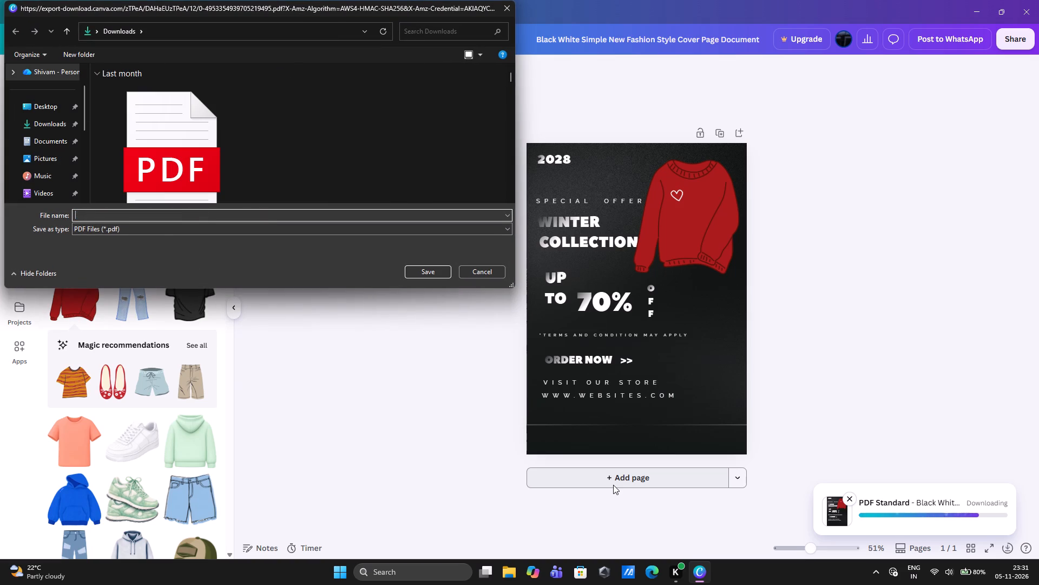
key(a)
text(BHA)
text(Y DES)
key(i)
text(GN)
key(Return)
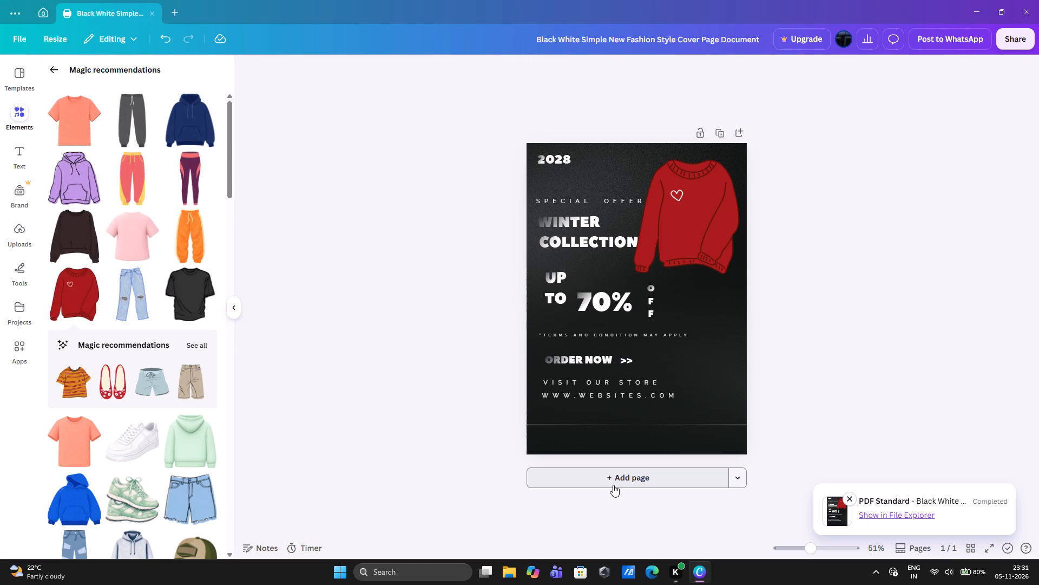